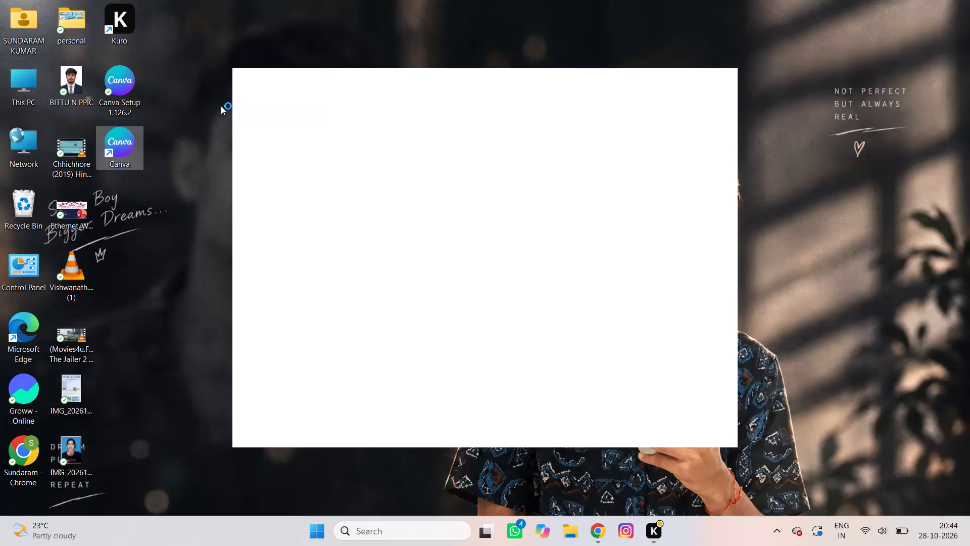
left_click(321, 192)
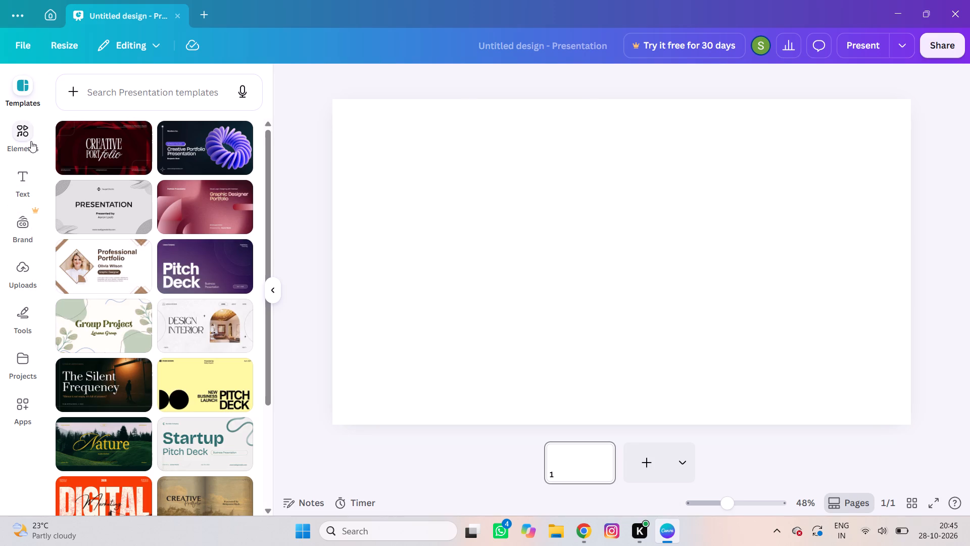
Examine the saved designs among your projects, including the options available for the untitled presentation.
left_click(22, 373)
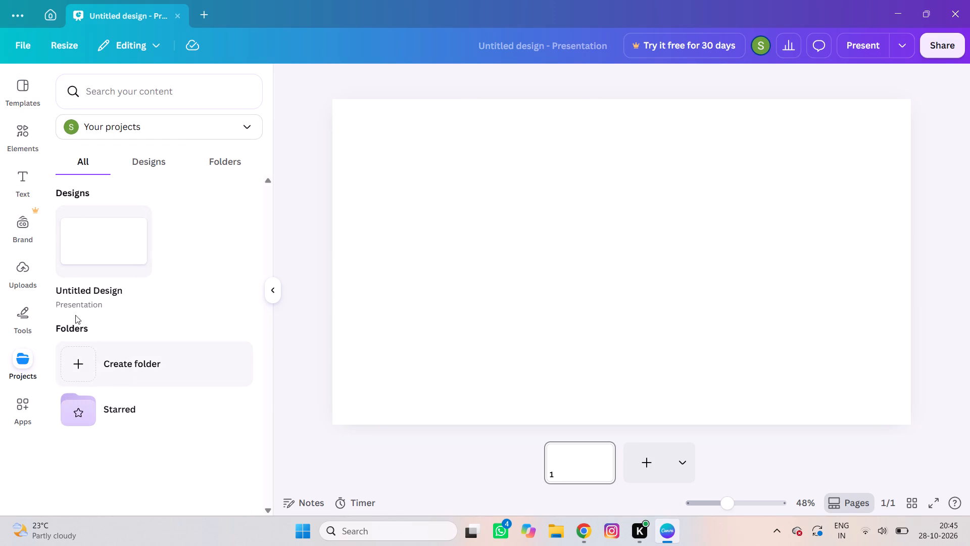
left_click(156, 163)
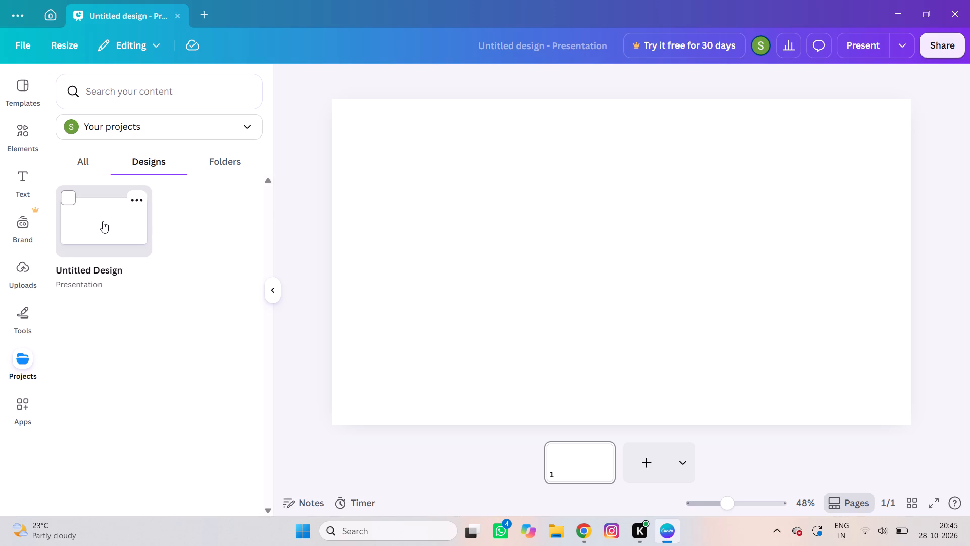
left_click(103, 221)
left_click(141, 200)
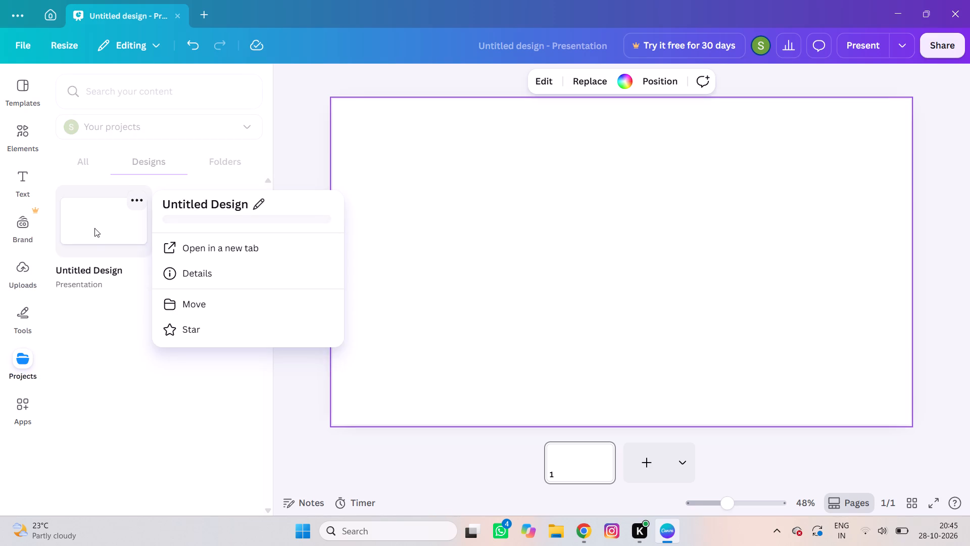
left_click(94, 228)
double_click(94, 228)
left_click(76, 201)
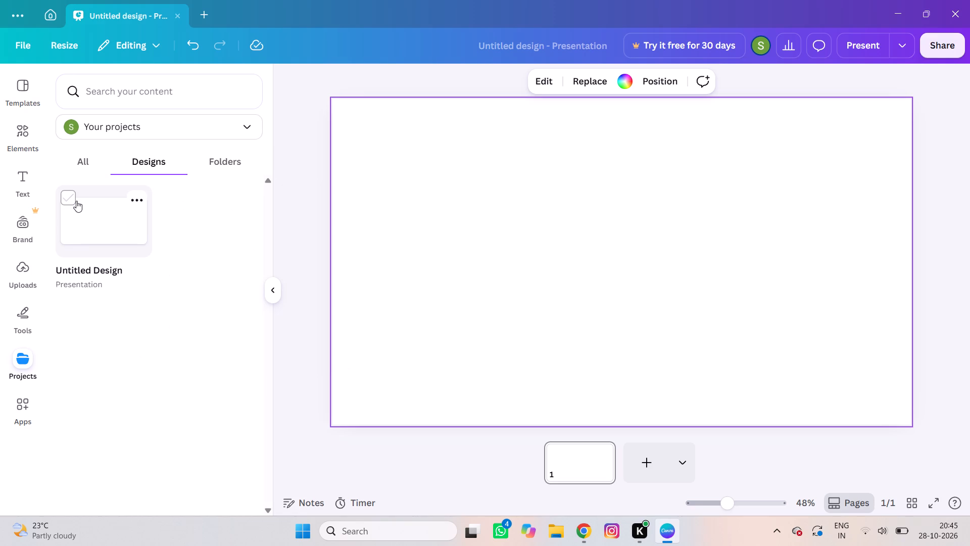
left_click(225, 423)
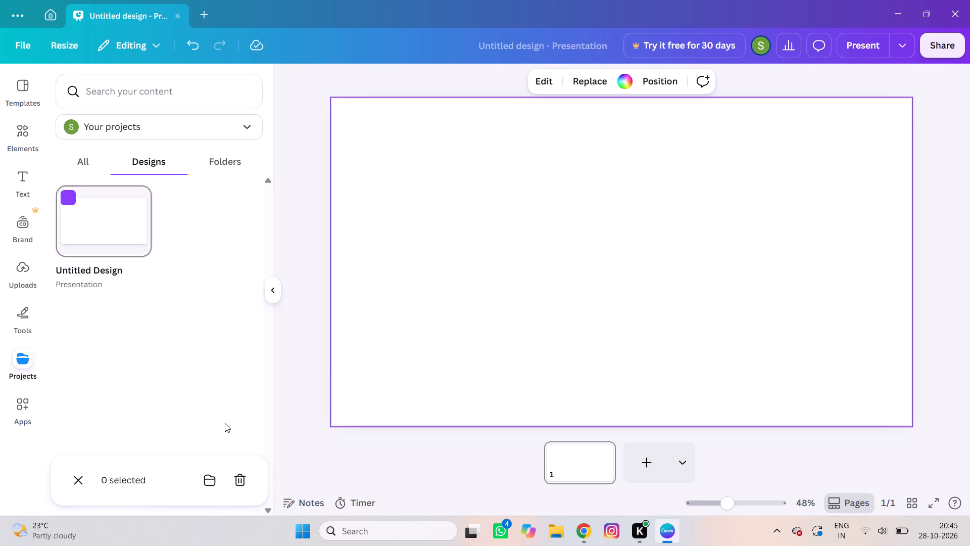
left_click(96, 166)
left_click(88, 164)
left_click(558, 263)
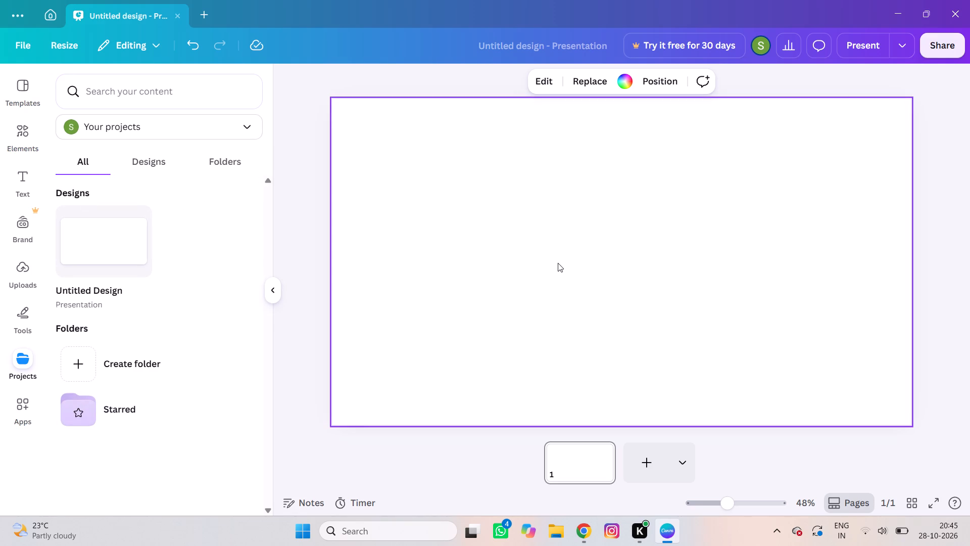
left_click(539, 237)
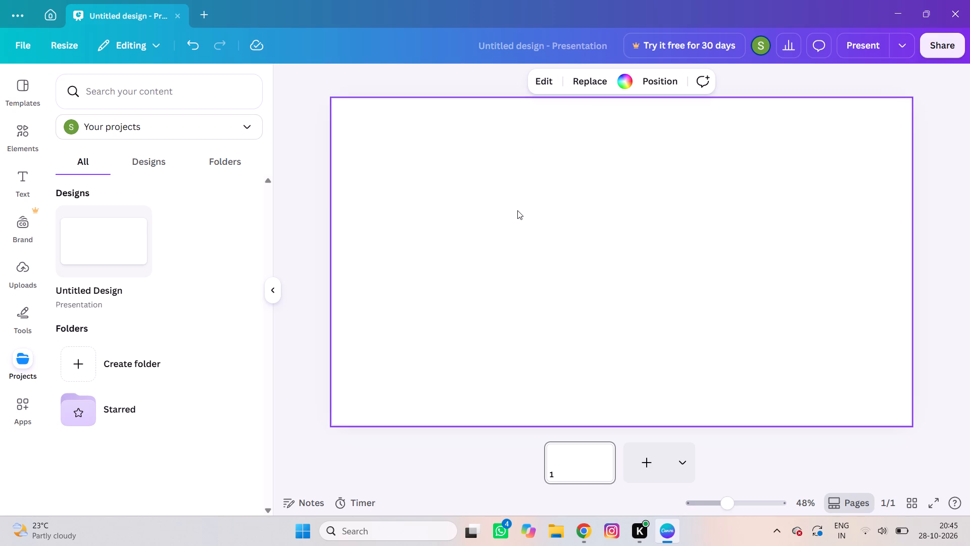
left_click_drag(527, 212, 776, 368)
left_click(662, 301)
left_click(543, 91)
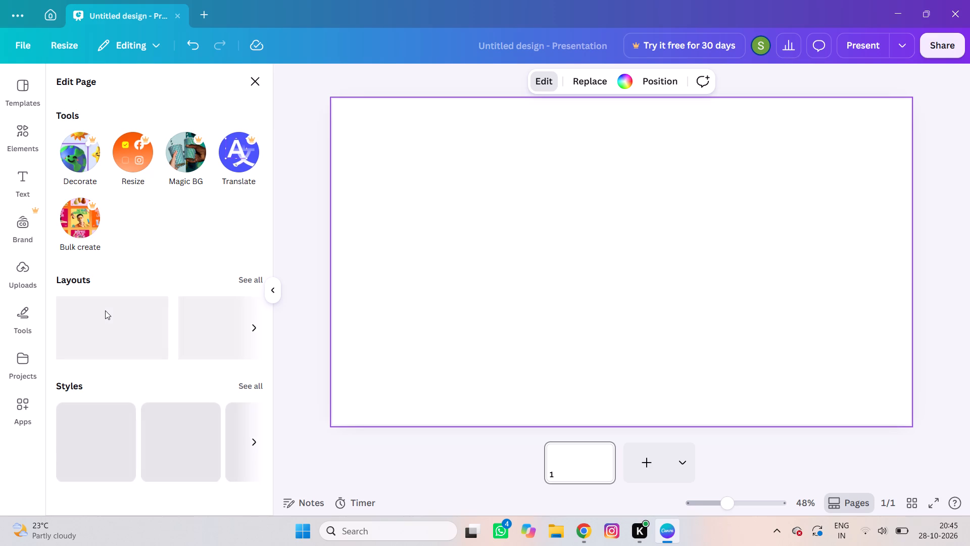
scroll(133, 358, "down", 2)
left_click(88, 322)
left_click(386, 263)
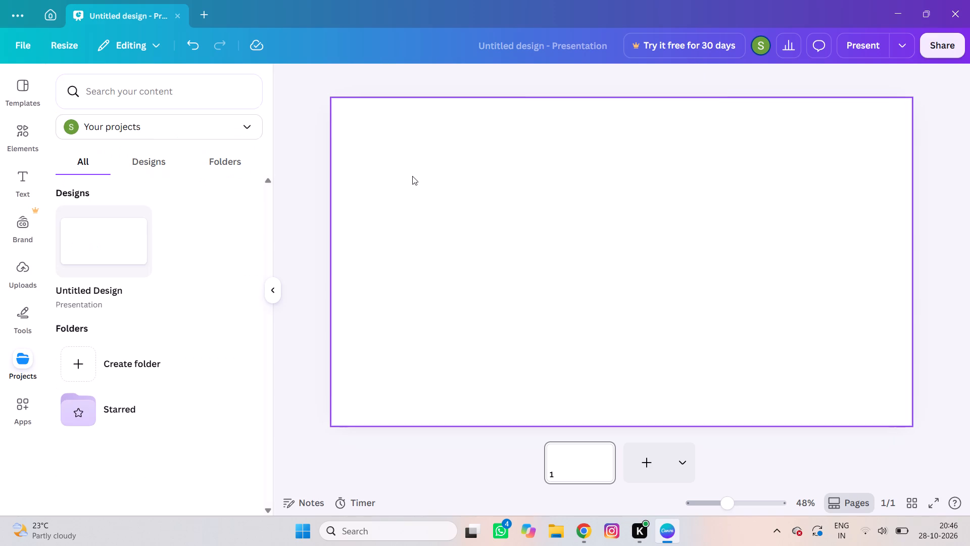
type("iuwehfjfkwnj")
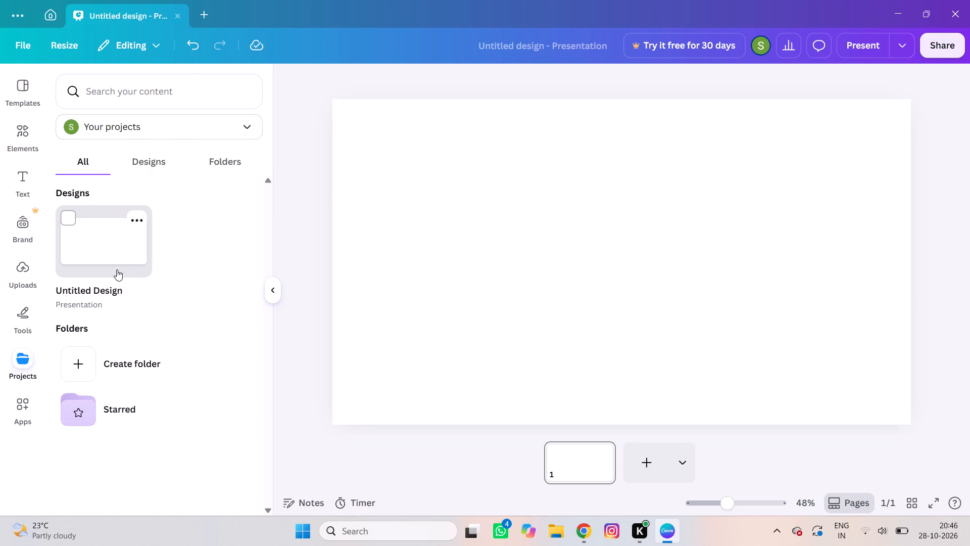
Try the cover and About Me pages of the Red Dynamic Graphic Designer Portfolio Presentation template, settling on its Design Philosophy page for page 1.
left_click(33, 96)
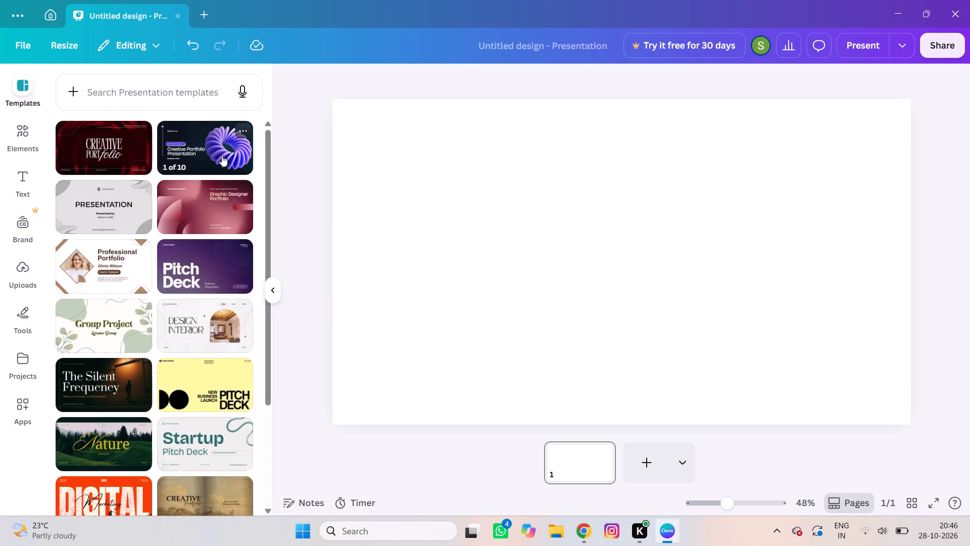
left_click(201, 197)
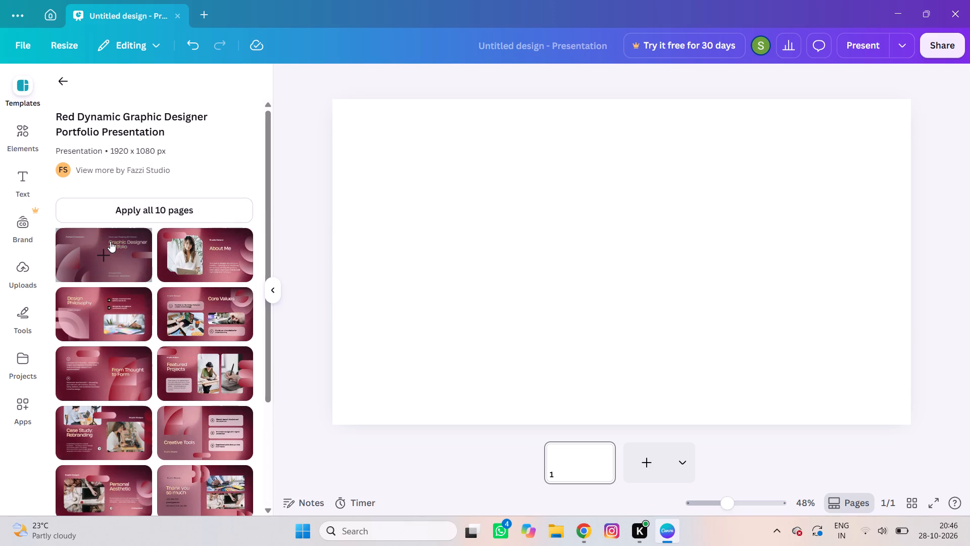
left_click(110, 241)
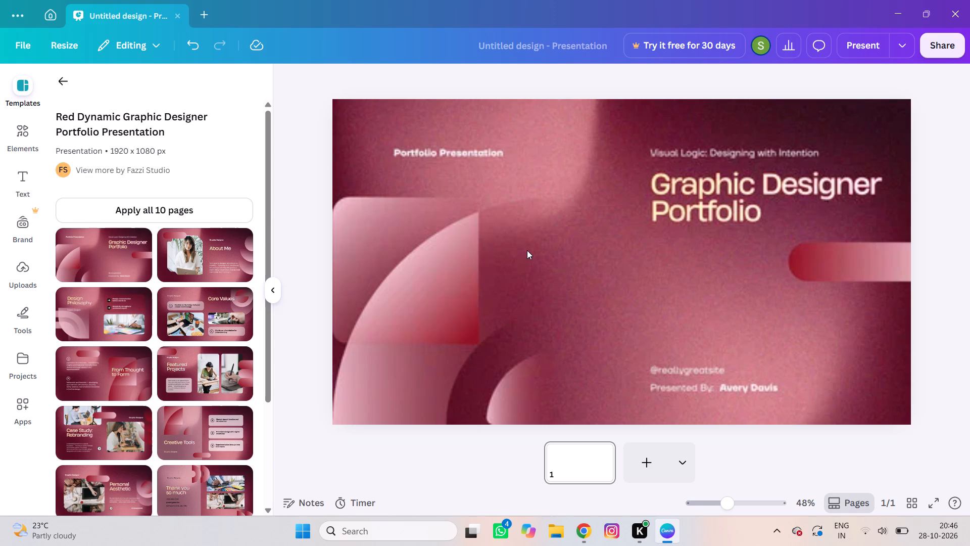
scroll(527, 250, "down", 2)
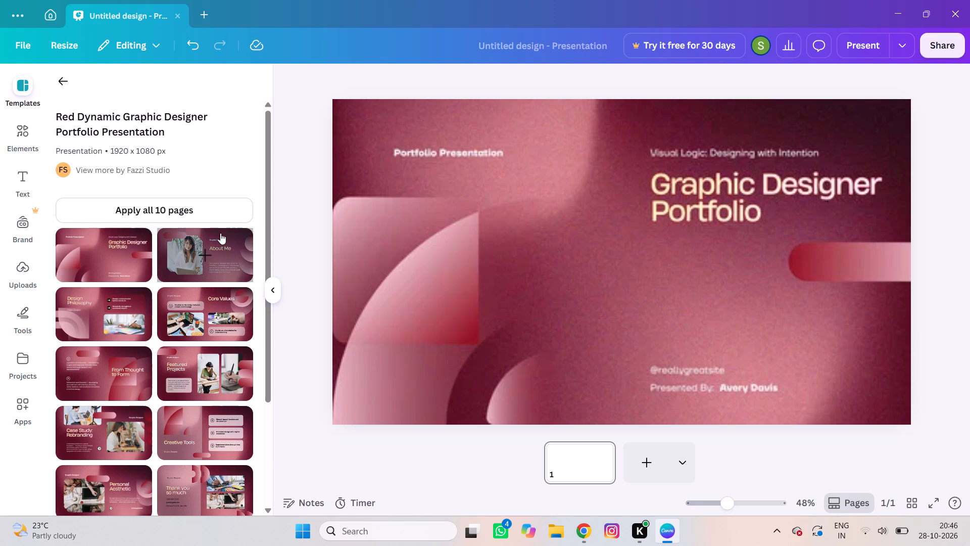
left_click(214, 247)
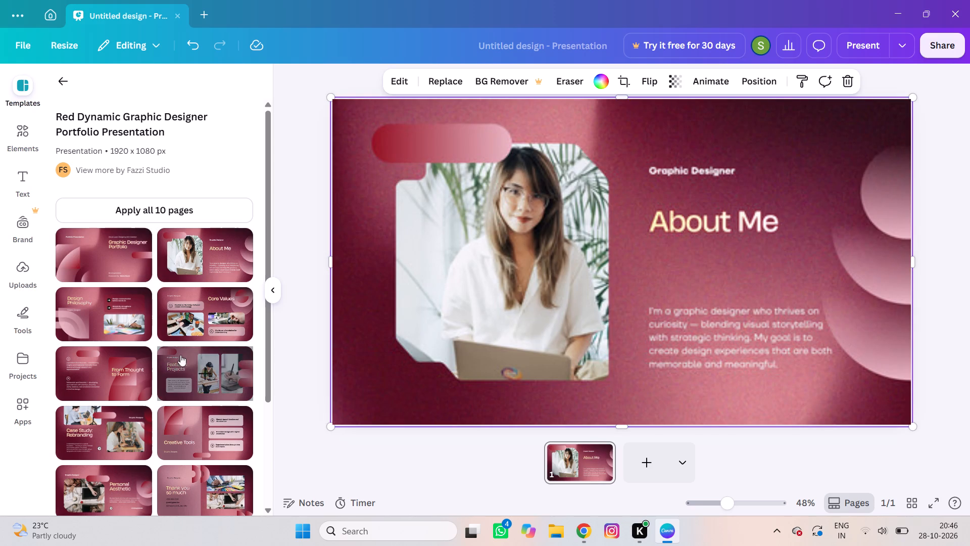
left_click(109, 297)
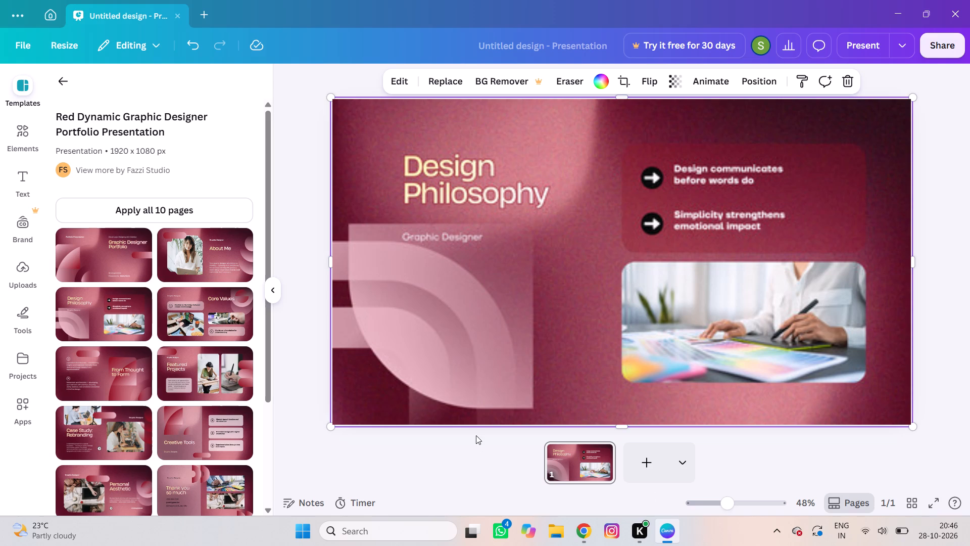
Add a second page and apply the template's About Me page to it.
left_click(646, 452)
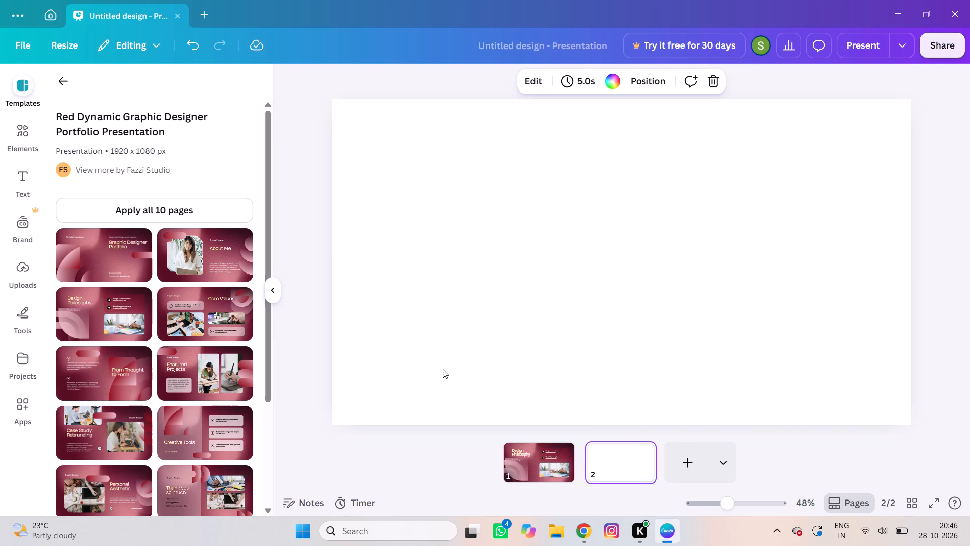
left_click(200, 268)
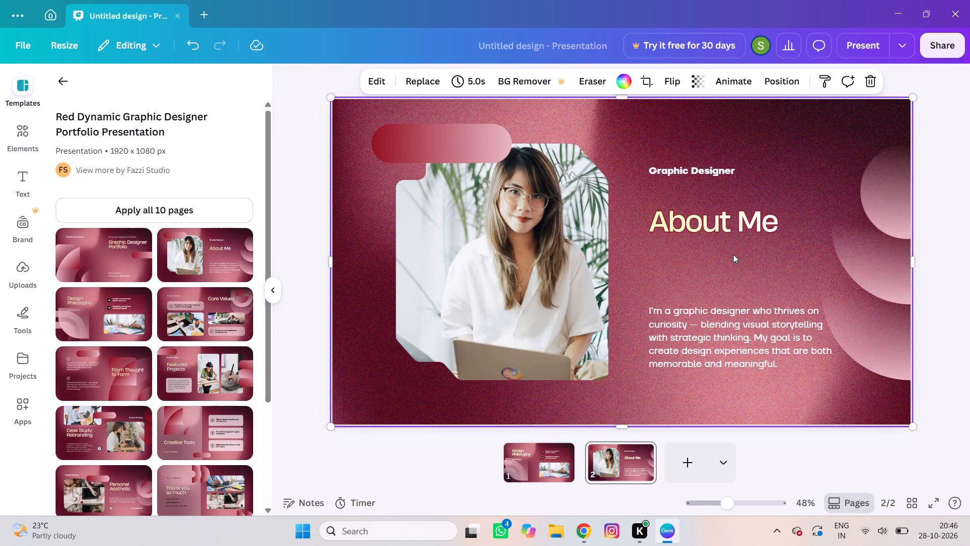
Delete the body paragraph below the About Me heading on page 2.
left_click(687, 325)
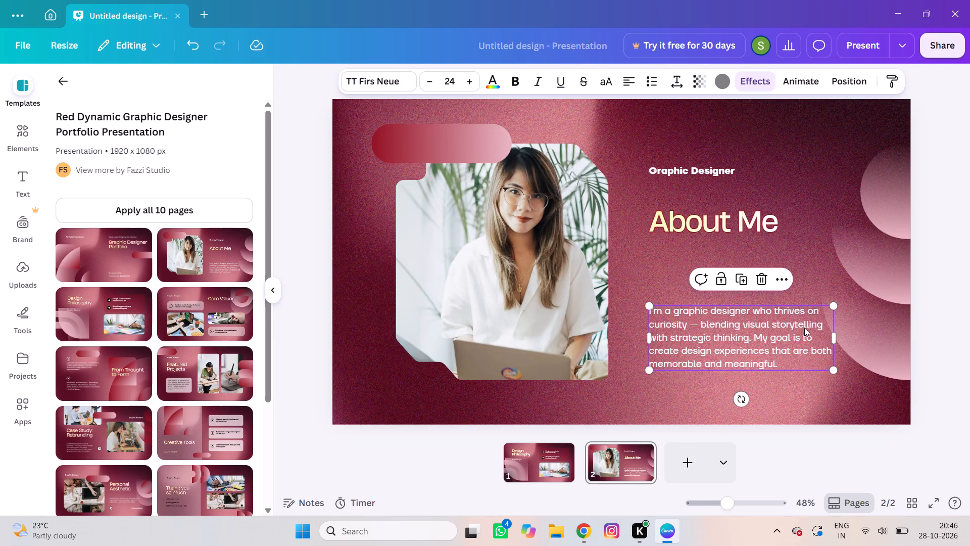
key("BackSpace")
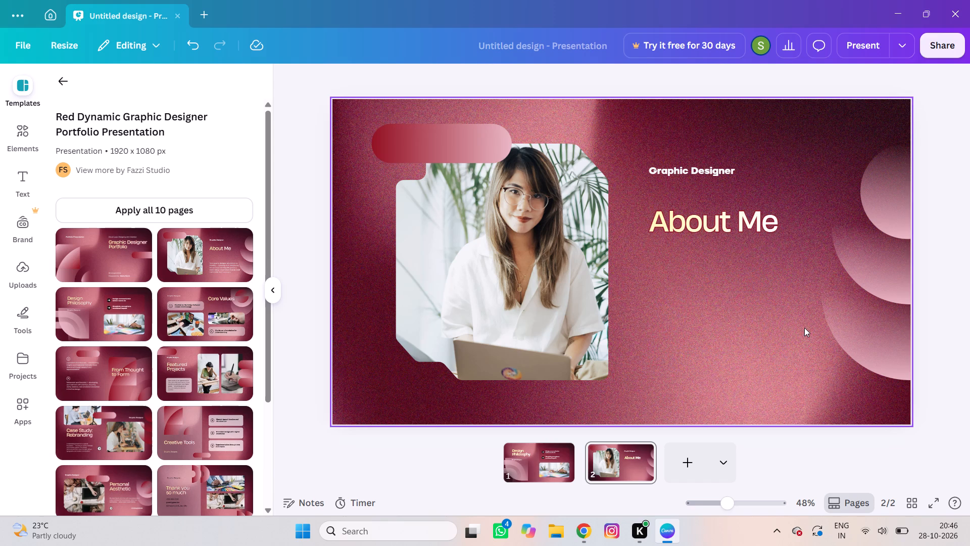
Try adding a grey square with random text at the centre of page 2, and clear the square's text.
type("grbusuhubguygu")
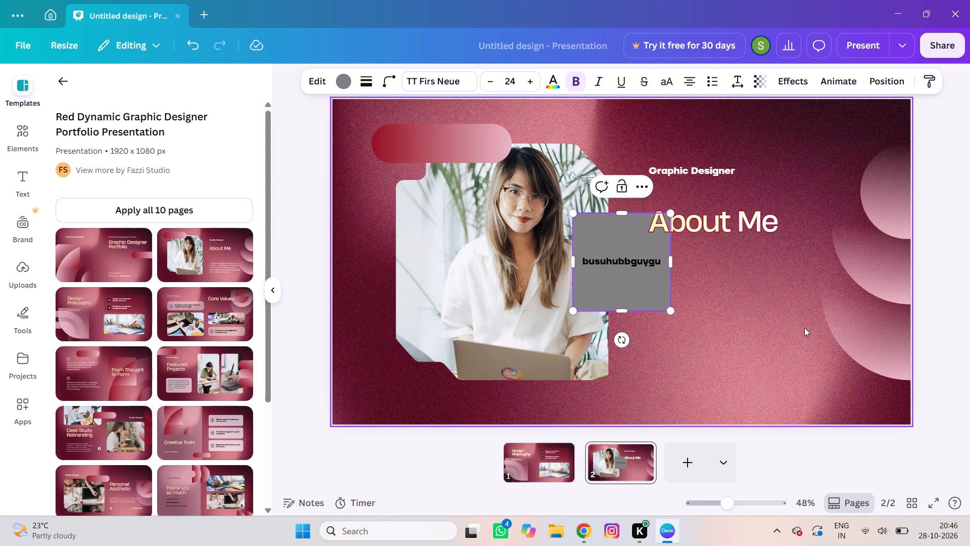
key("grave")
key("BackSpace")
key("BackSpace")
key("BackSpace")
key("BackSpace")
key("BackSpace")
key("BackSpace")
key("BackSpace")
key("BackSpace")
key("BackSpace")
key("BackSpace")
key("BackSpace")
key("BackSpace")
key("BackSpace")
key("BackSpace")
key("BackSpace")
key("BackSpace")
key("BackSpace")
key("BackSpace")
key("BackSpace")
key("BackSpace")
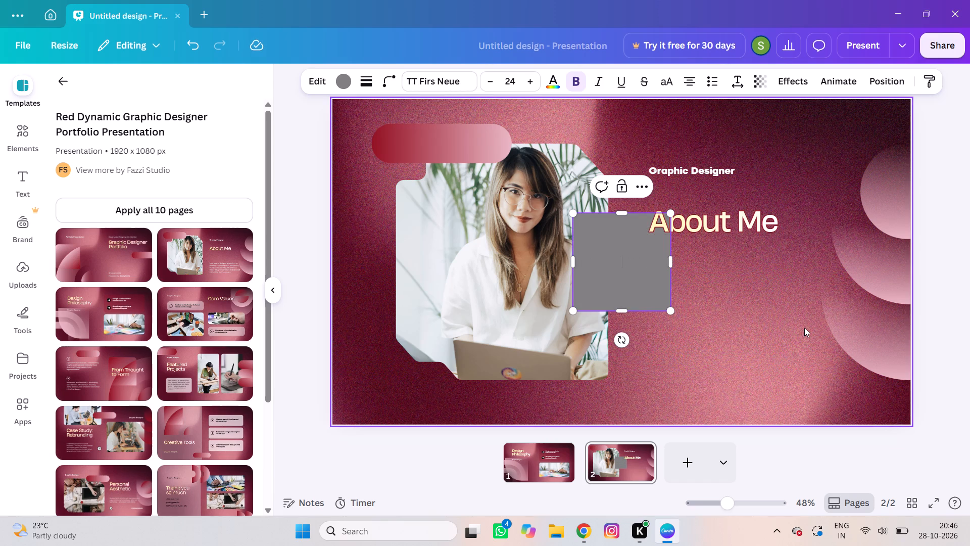
Delete the full-page red gradient background image from page 2.
left_click(853, 335)
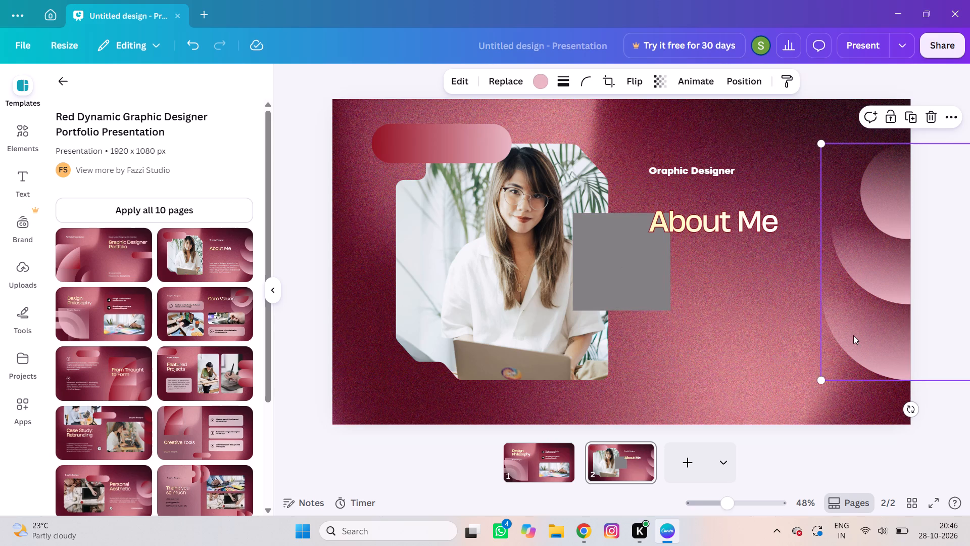
left_click(773, 340)
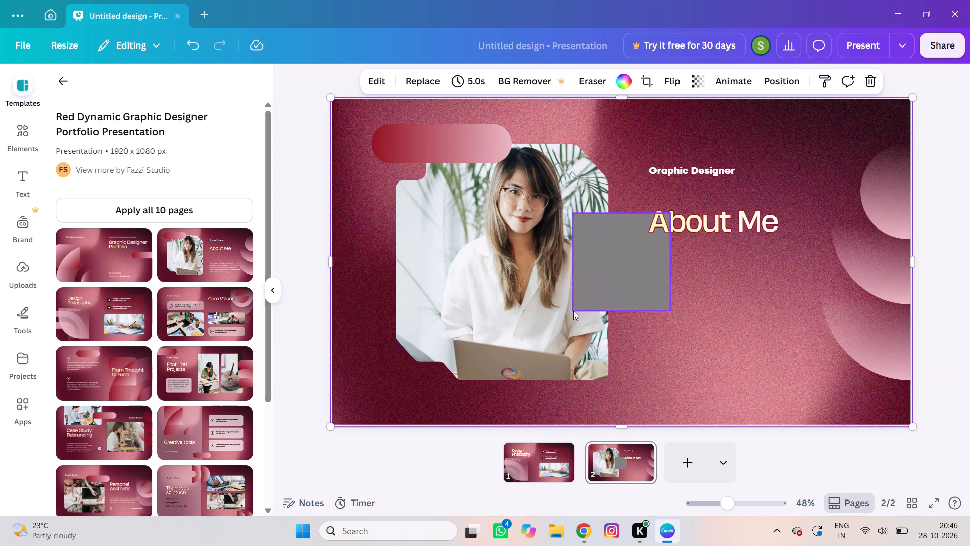
key("BackSpace")
key("BackSpace")
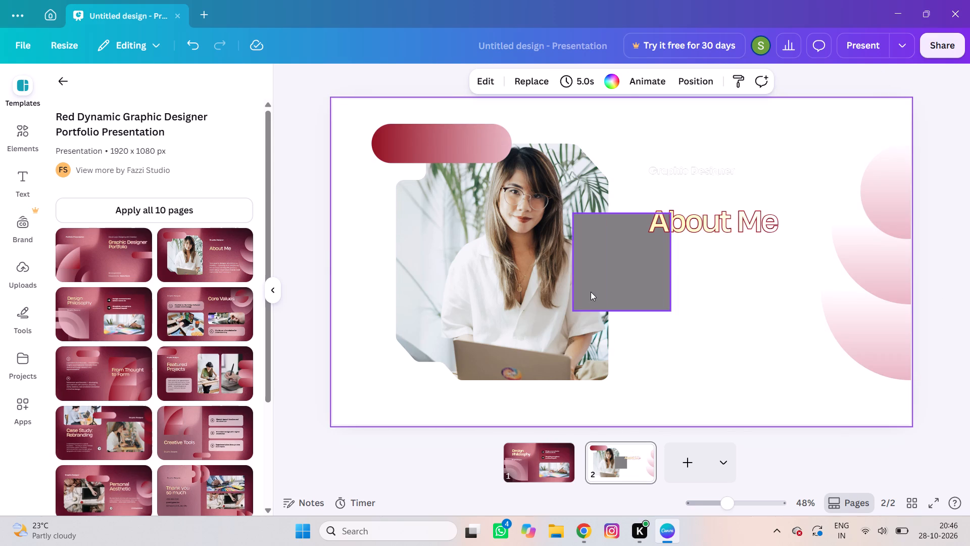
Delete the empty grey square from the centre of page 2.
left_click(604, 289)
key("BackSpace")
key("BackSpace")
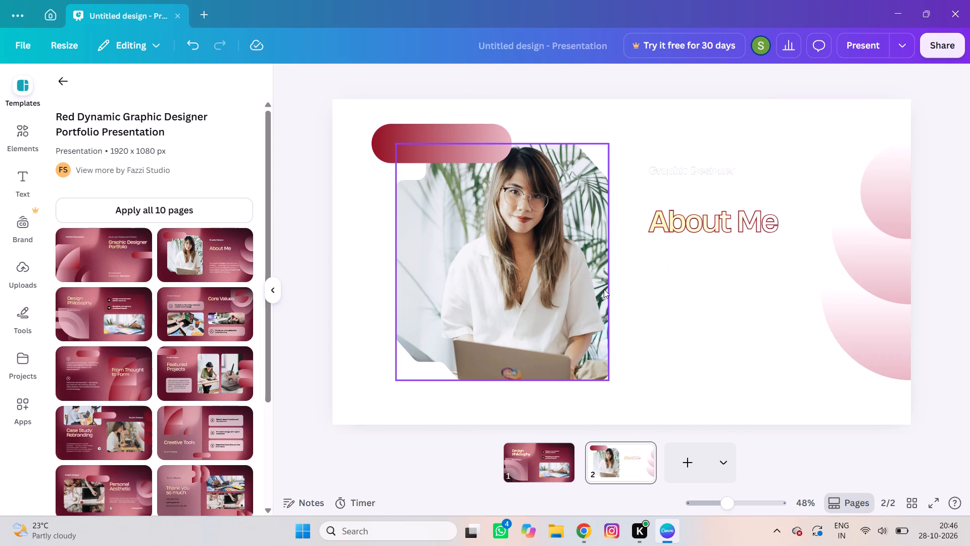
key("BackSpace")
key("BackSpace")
Delete the portrait photo and the About Me heading from page 2.
left_click(511, 244)
key("BackSpace")
key("BackSpace")
key("BackSpace")
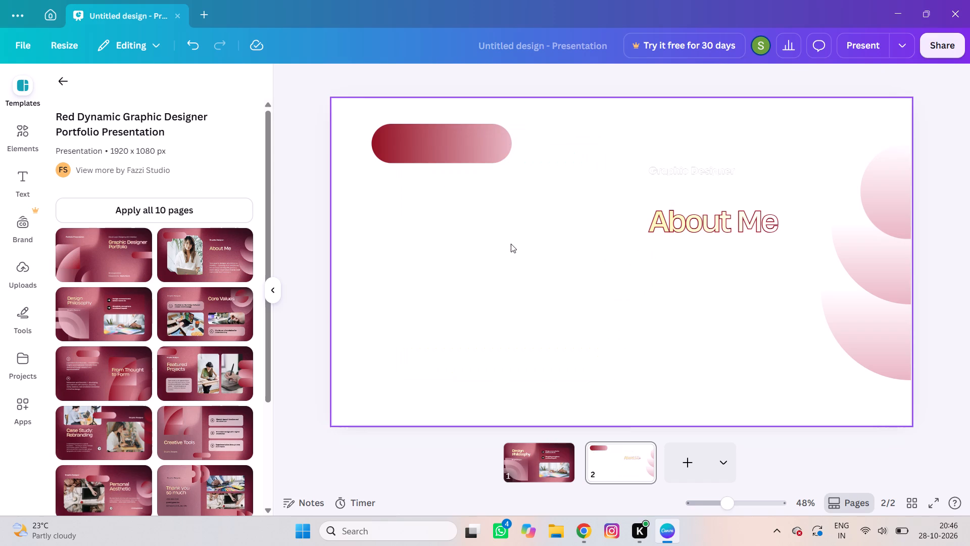
left_click(697, 225)
key("BackSpace")
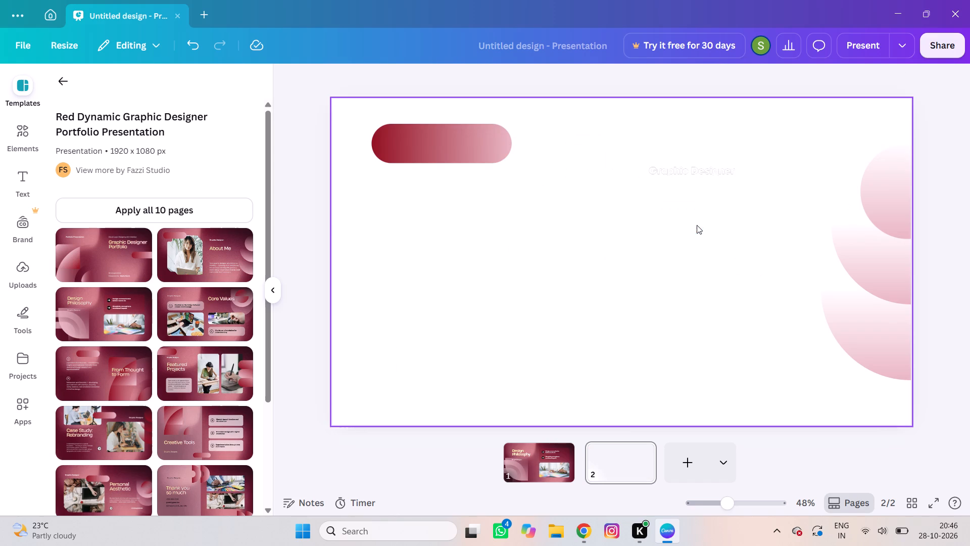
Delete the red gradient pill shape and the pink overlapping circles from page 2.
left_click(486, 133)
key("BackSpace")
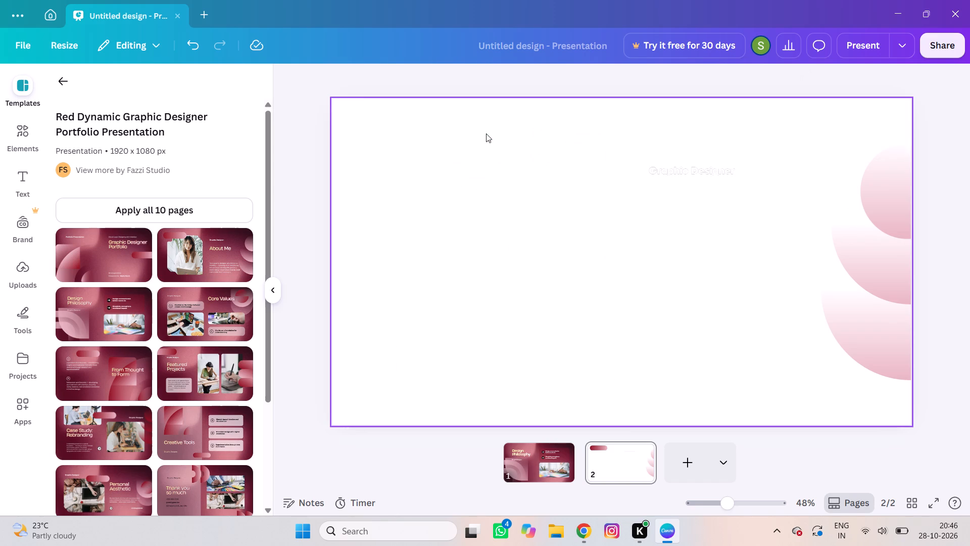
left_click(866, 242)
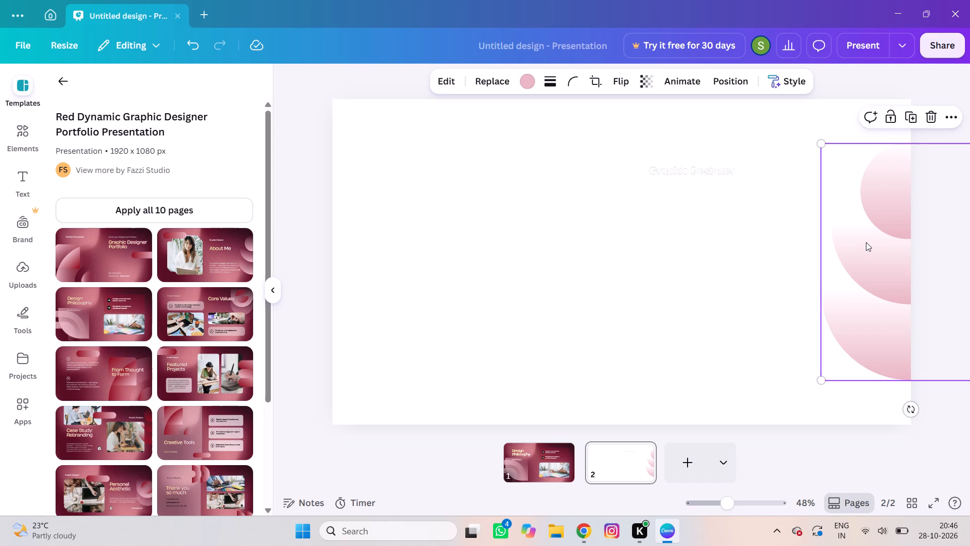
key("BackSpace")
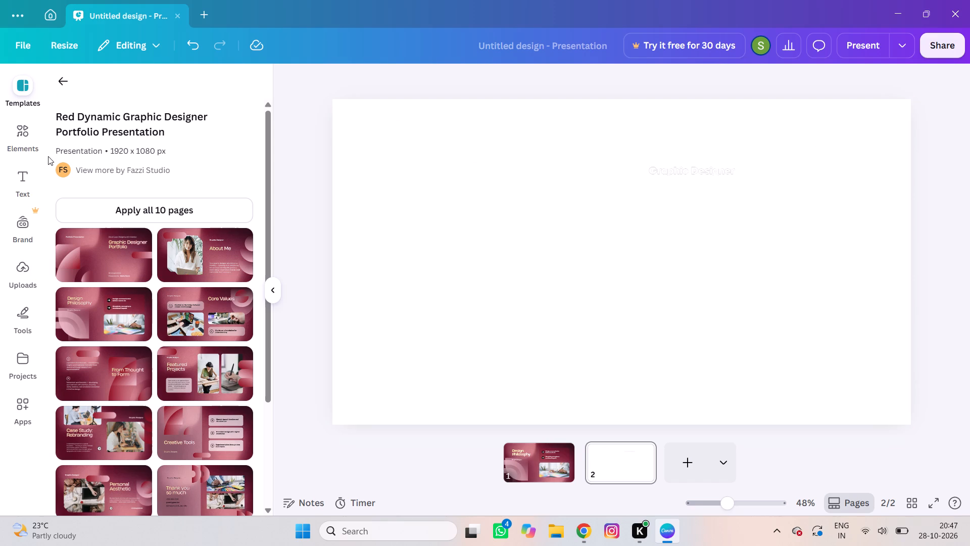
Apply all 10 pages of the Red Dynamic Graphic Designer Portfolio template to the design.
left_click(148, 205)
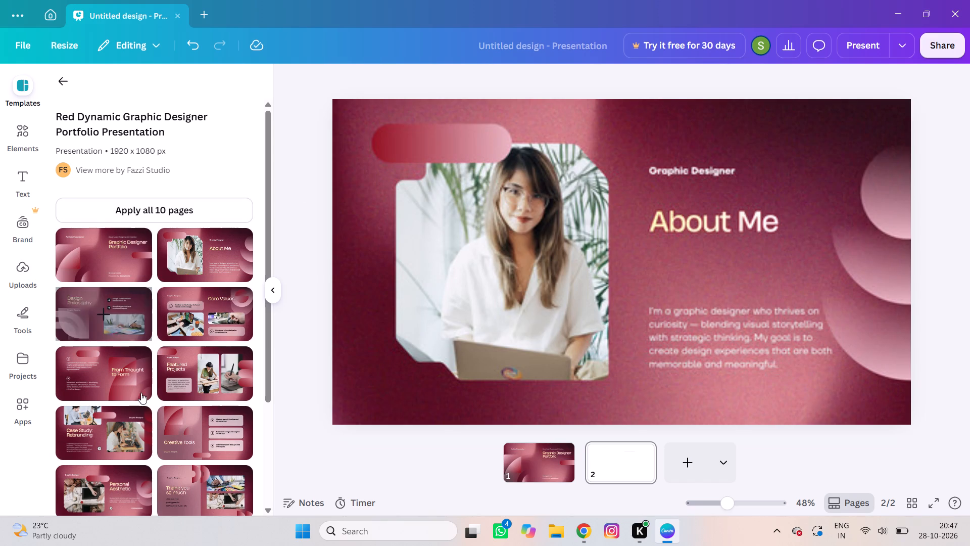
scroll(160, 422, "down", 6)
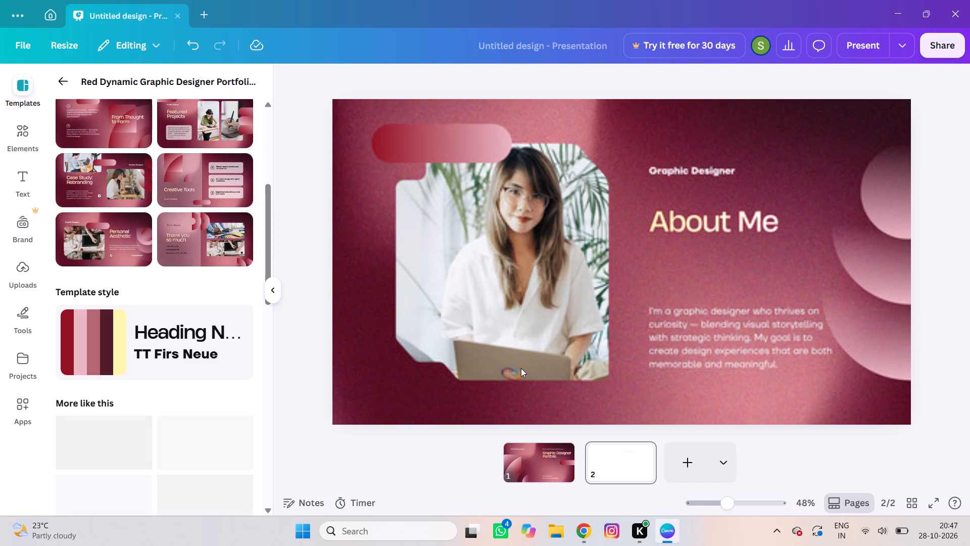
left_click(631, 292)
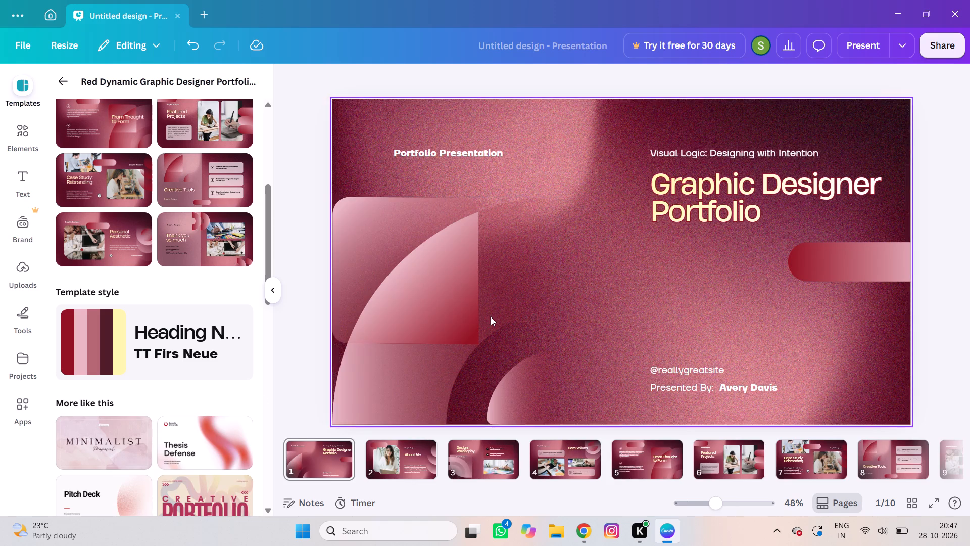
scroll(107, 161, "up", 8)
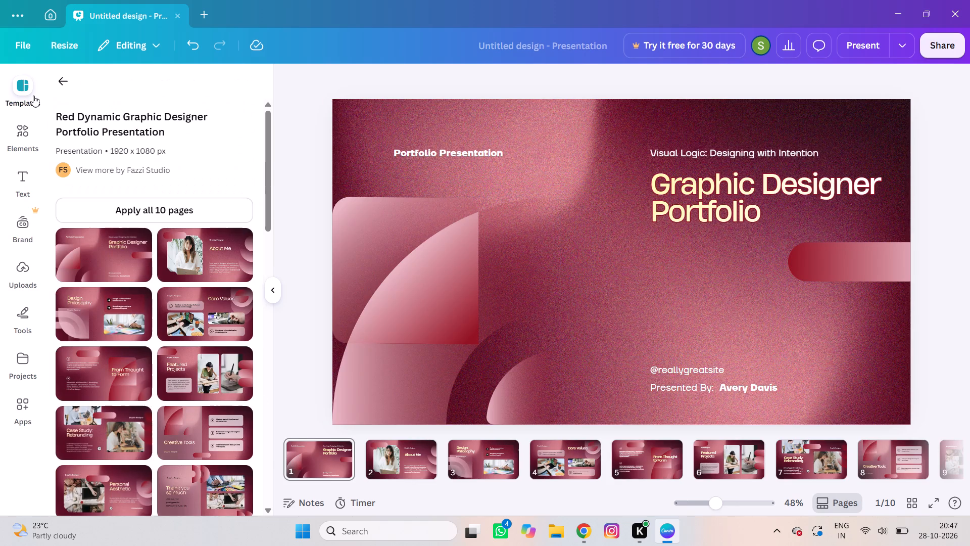
Browse other presentation templates and examine the pages of the Red & White Geometric Bold Simple Company Profile template.
left_click(57, 86)
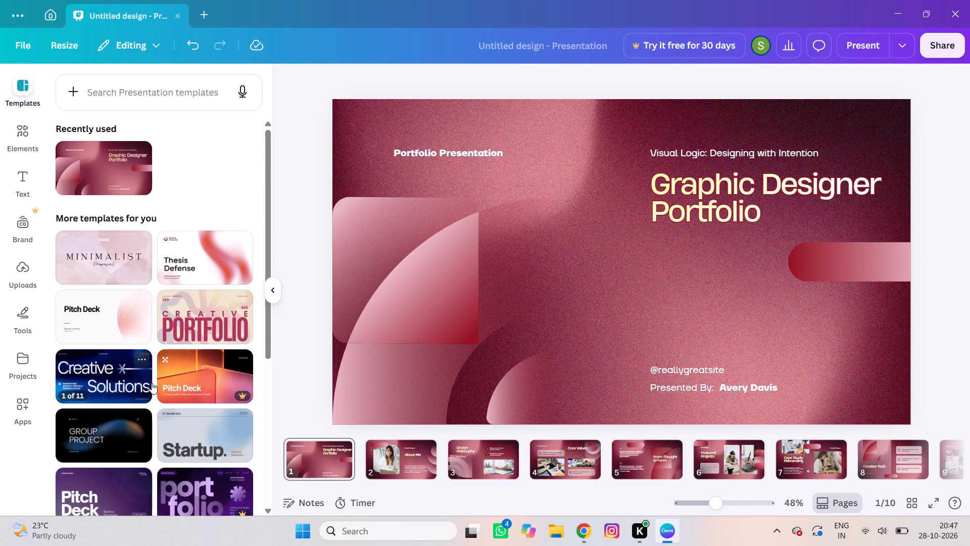
scroll(152, 383, "down", 5)
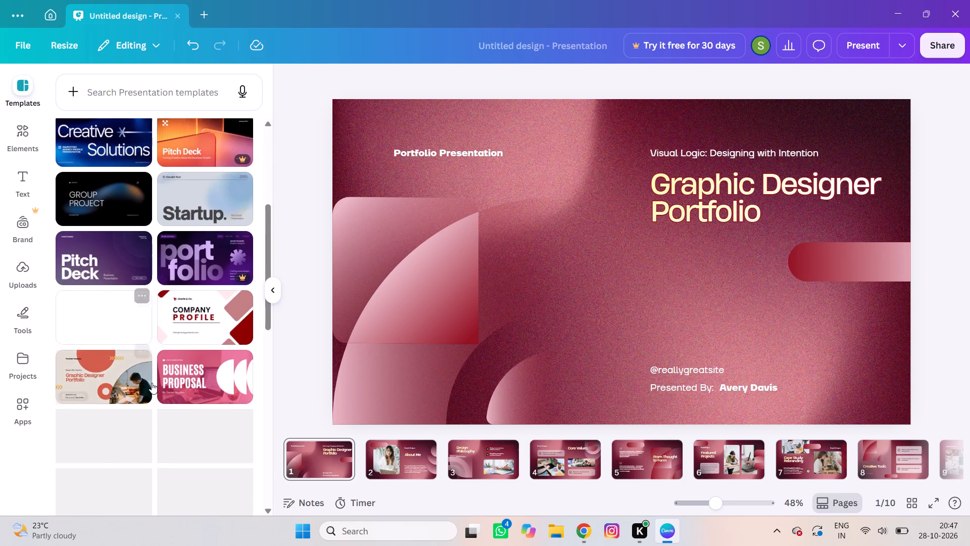
scroll(152, 383, "down", 2)
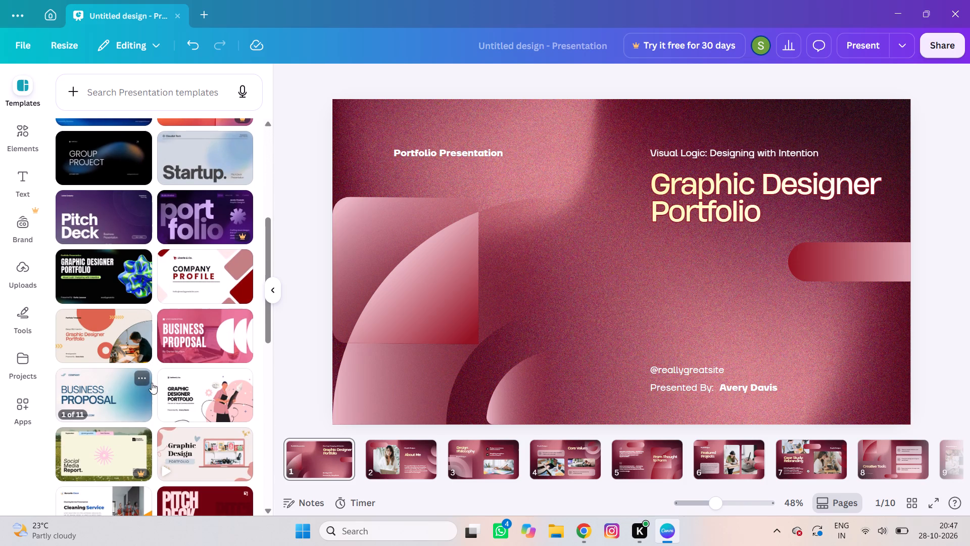
scroll(152, 383, "down", 2)
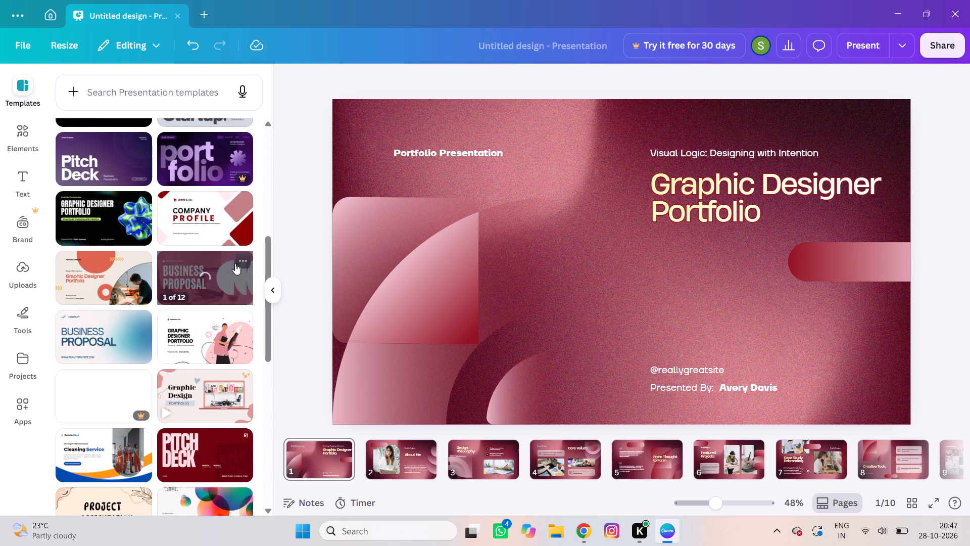
left_click(224, 234)
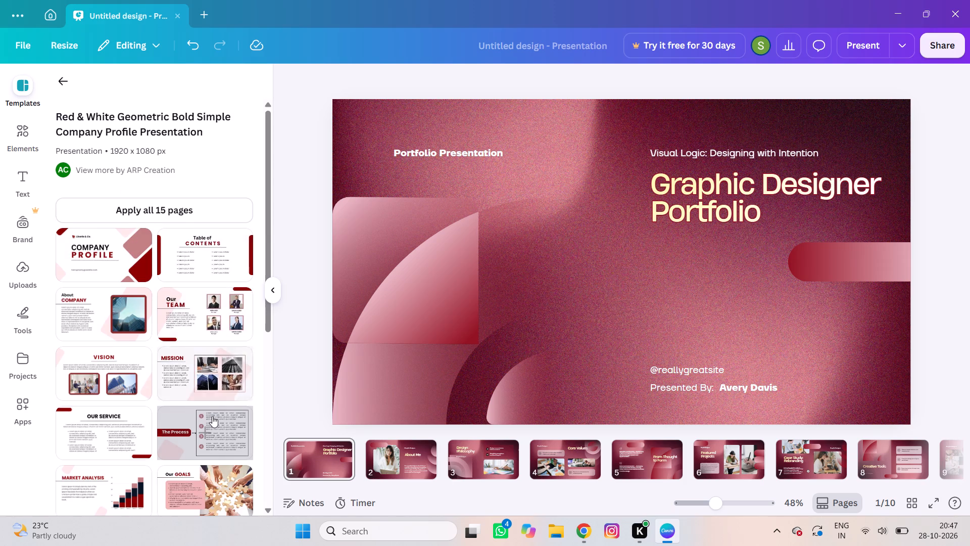
scroll(212, 420, "right", 1)
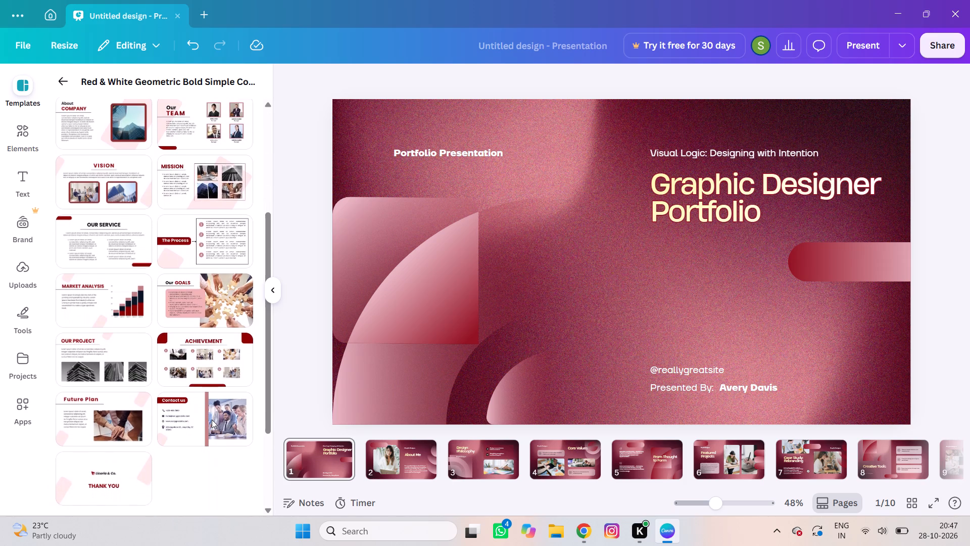
scroll(212, 420, "right", 2)
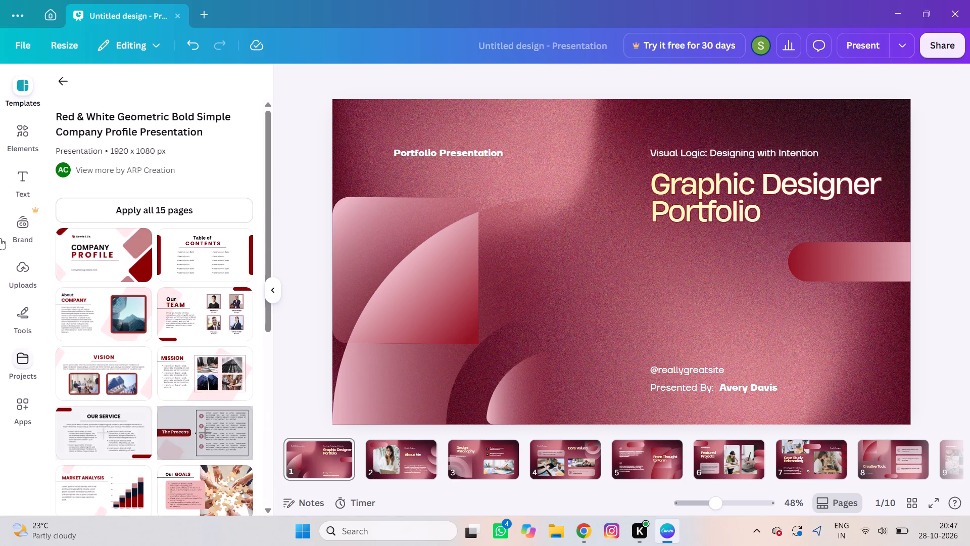
left_click(60, 76)
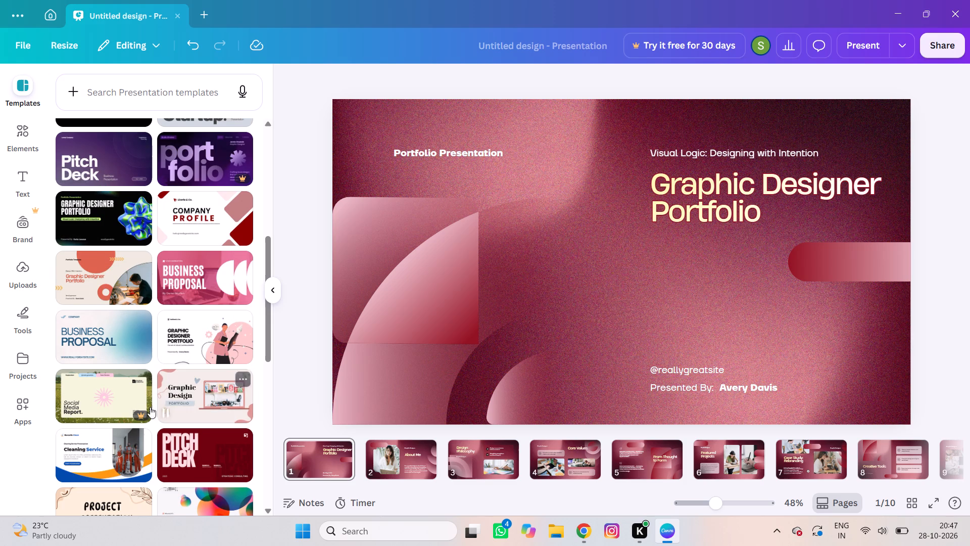
Apply all 10 pages of the Cream and Dark Brown Aesthetic Abstract Corner Project Presentation template.
scroll(134, 410, "down", 2)
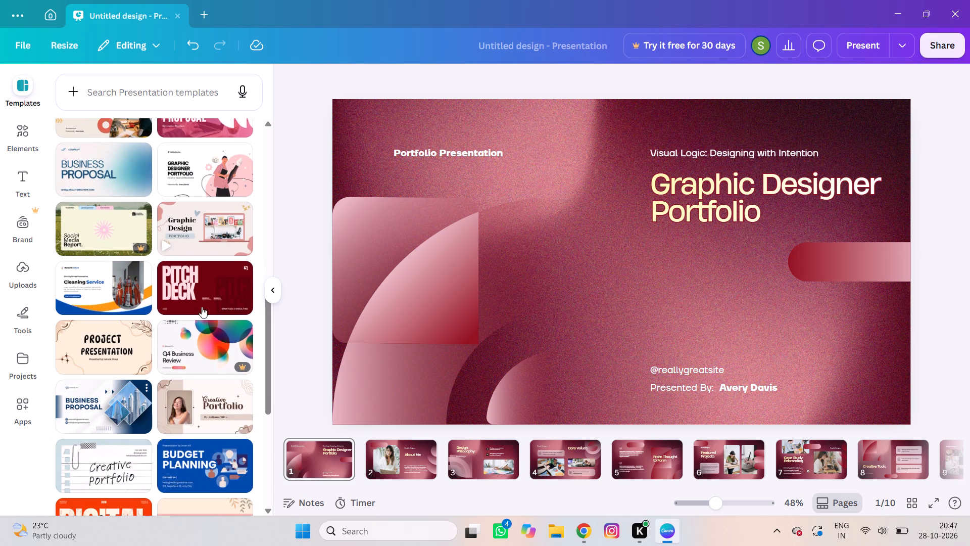
left_click(133, 372)
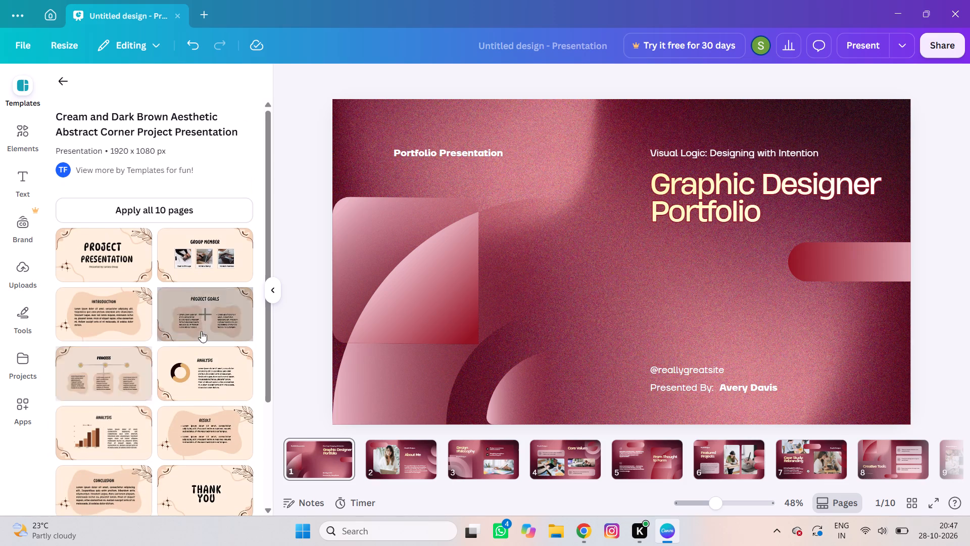
left_click(195, 205)
Look through the first four pages of the cream presentation and return to page 1.
scroll(435, 231, "down", 2)
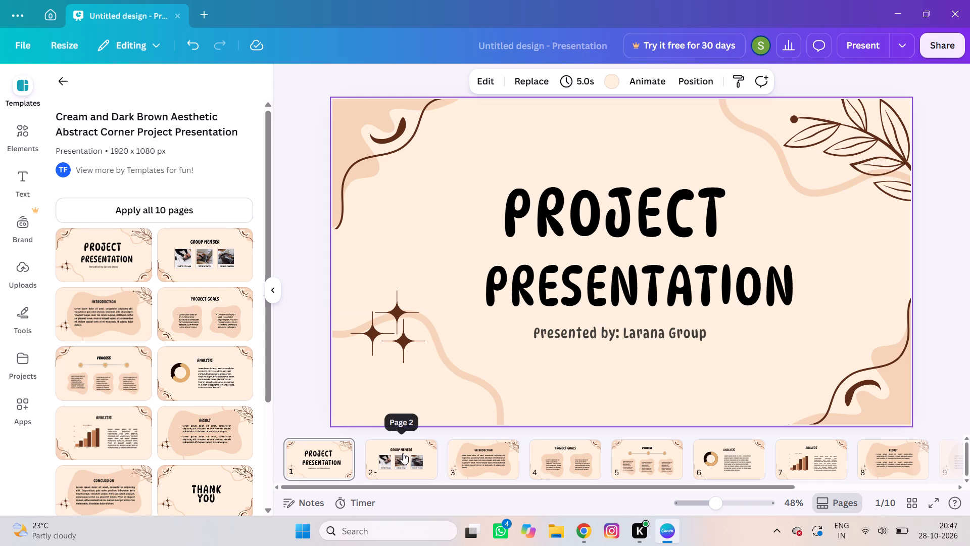
key("Right")
key("Right")
key("Right")
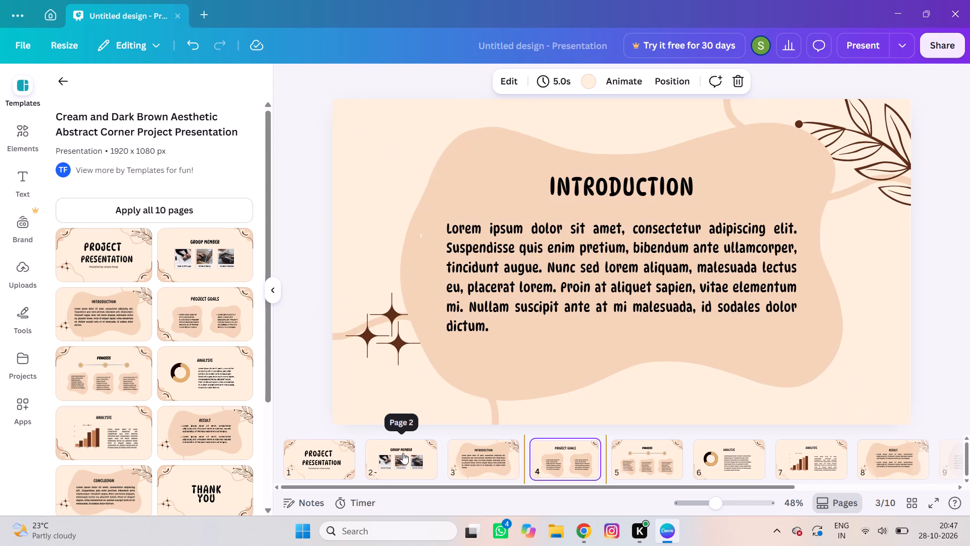
key("Right")
key("Left")
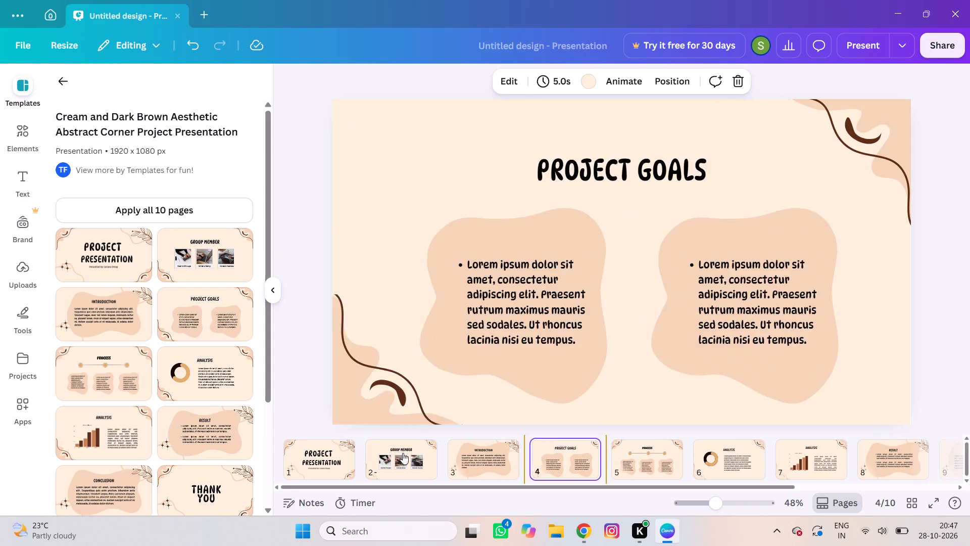
key("Left")
key("Left")
key("Left")
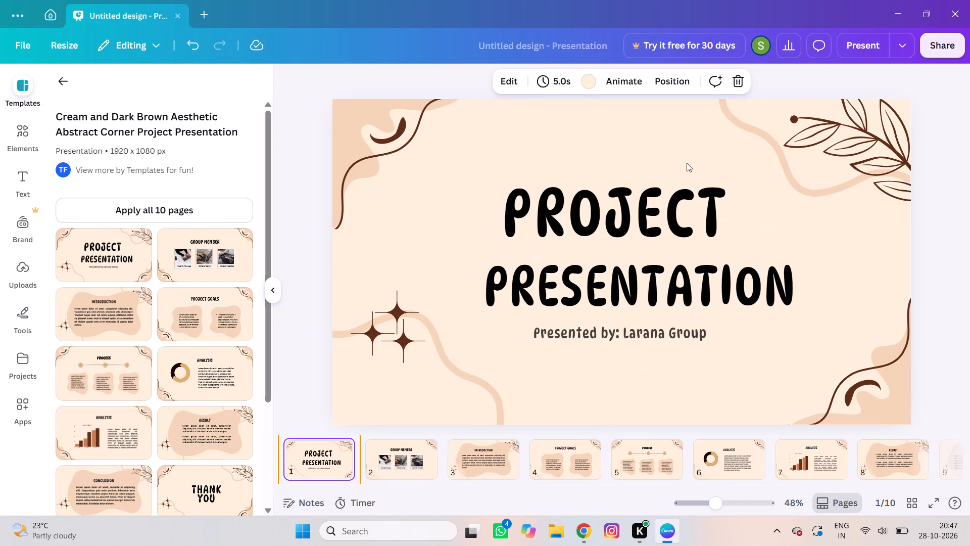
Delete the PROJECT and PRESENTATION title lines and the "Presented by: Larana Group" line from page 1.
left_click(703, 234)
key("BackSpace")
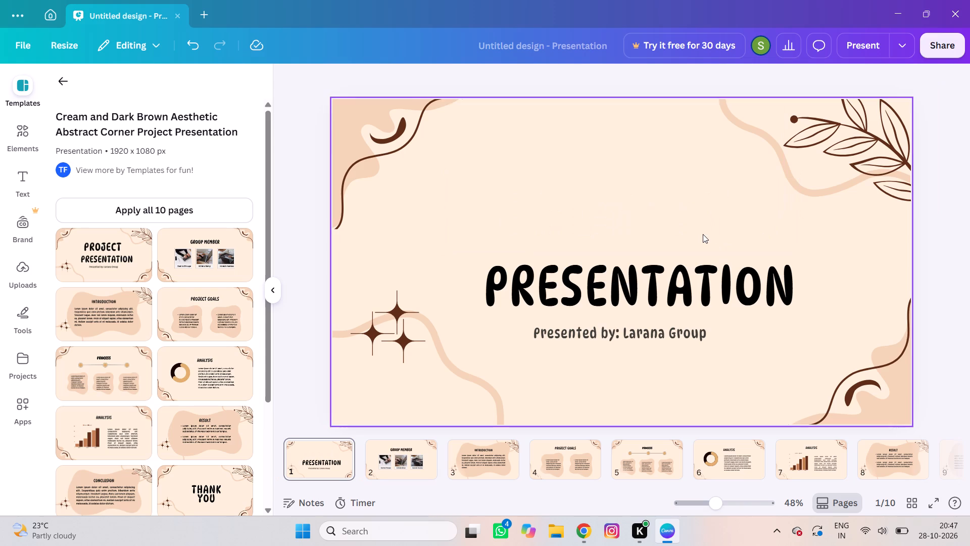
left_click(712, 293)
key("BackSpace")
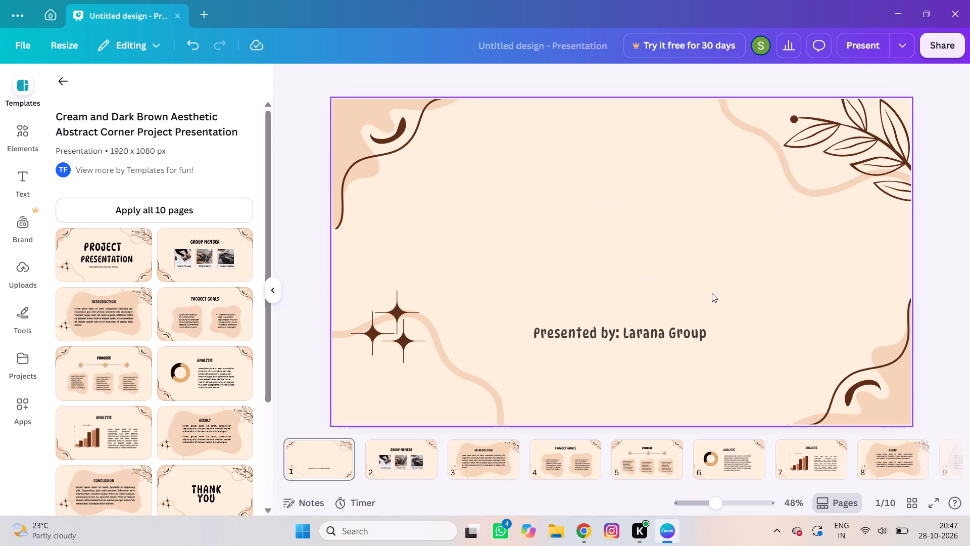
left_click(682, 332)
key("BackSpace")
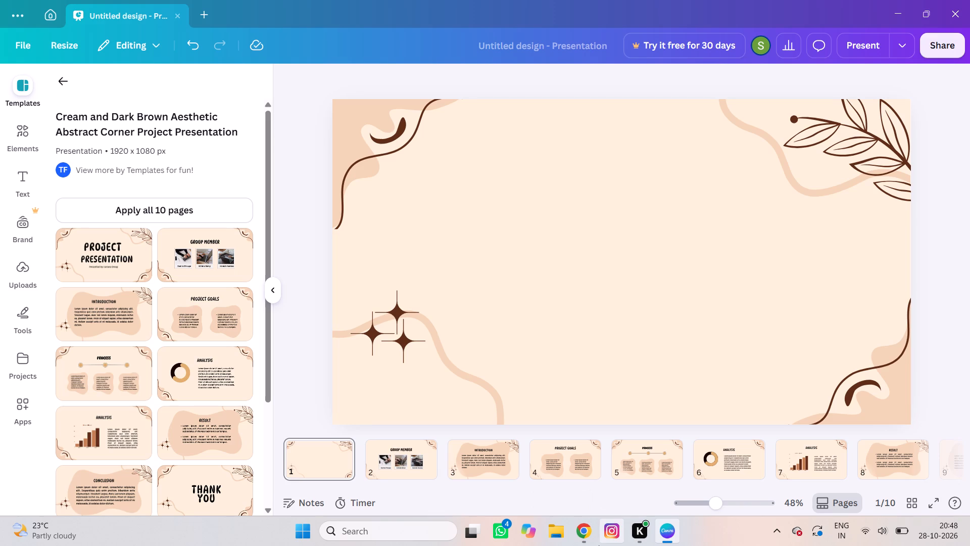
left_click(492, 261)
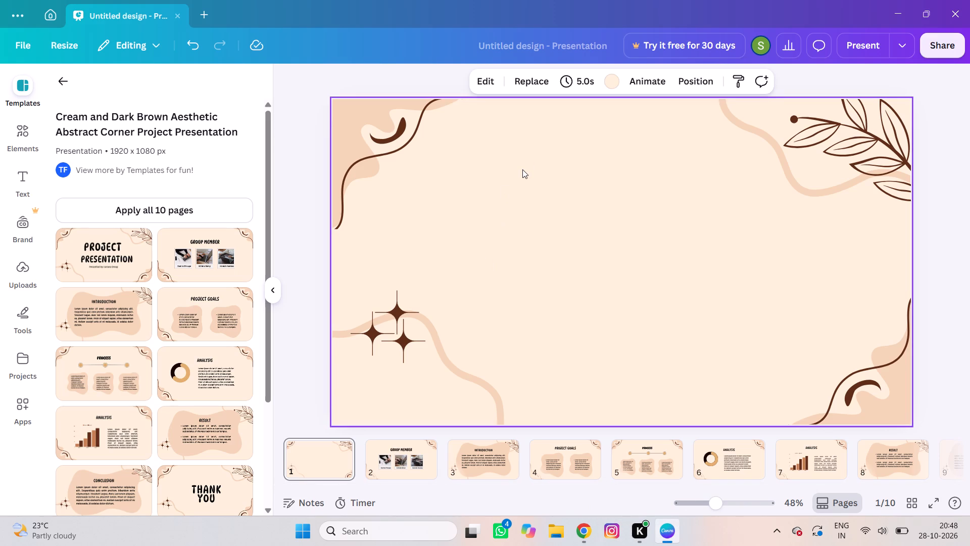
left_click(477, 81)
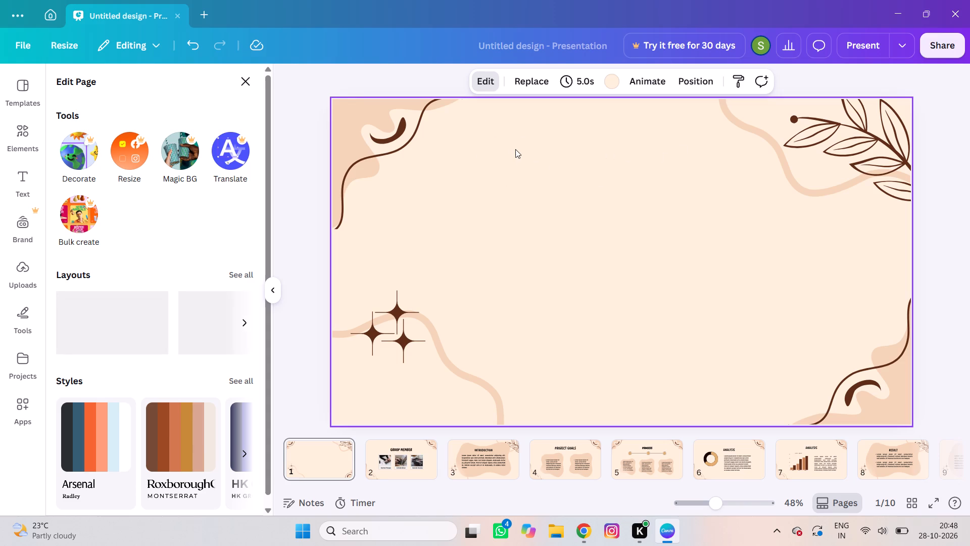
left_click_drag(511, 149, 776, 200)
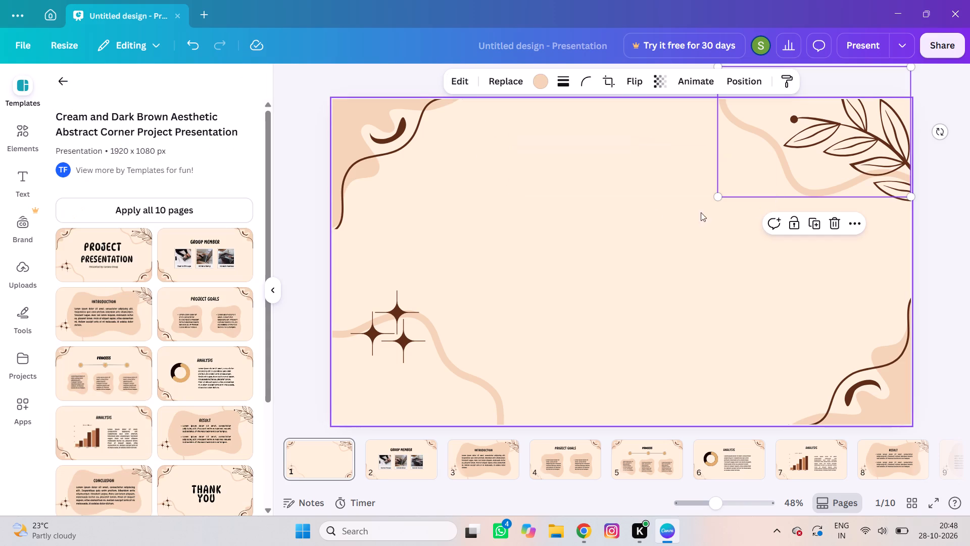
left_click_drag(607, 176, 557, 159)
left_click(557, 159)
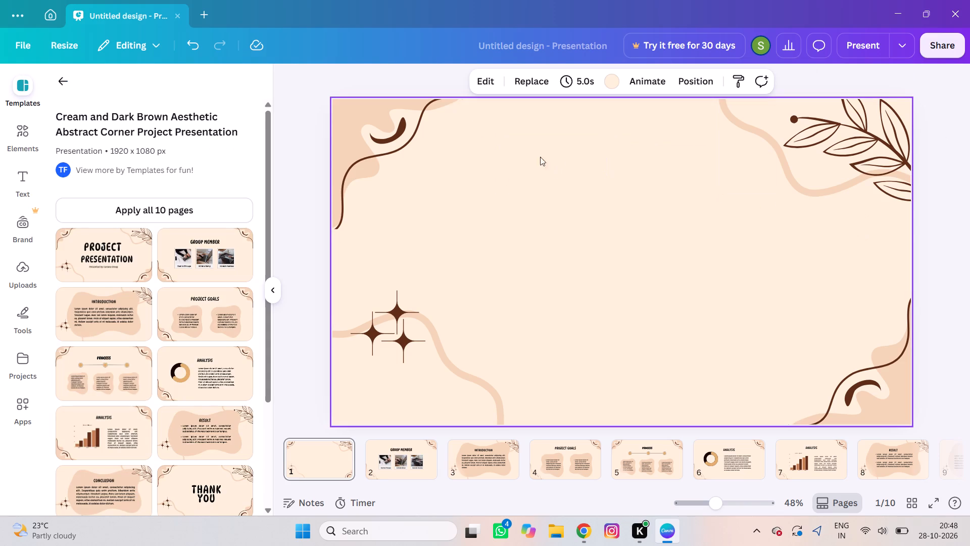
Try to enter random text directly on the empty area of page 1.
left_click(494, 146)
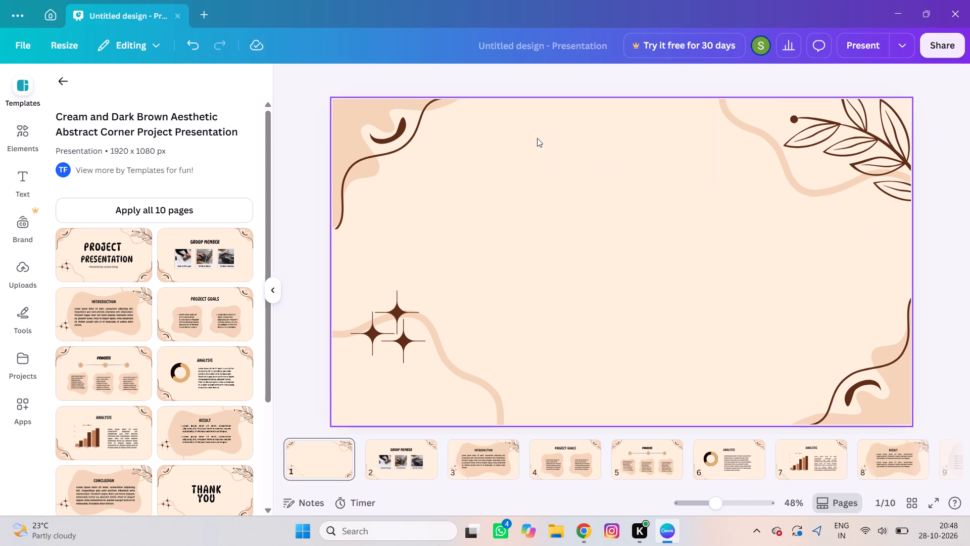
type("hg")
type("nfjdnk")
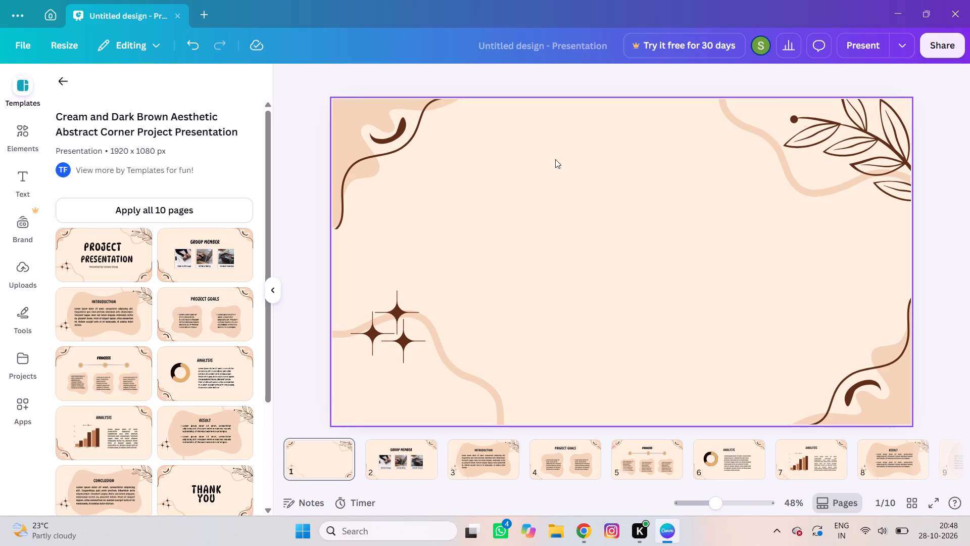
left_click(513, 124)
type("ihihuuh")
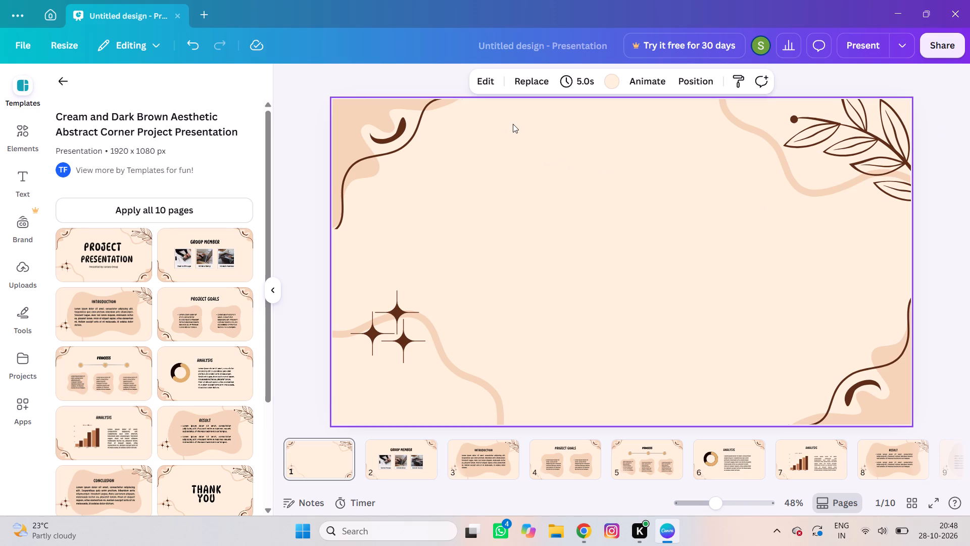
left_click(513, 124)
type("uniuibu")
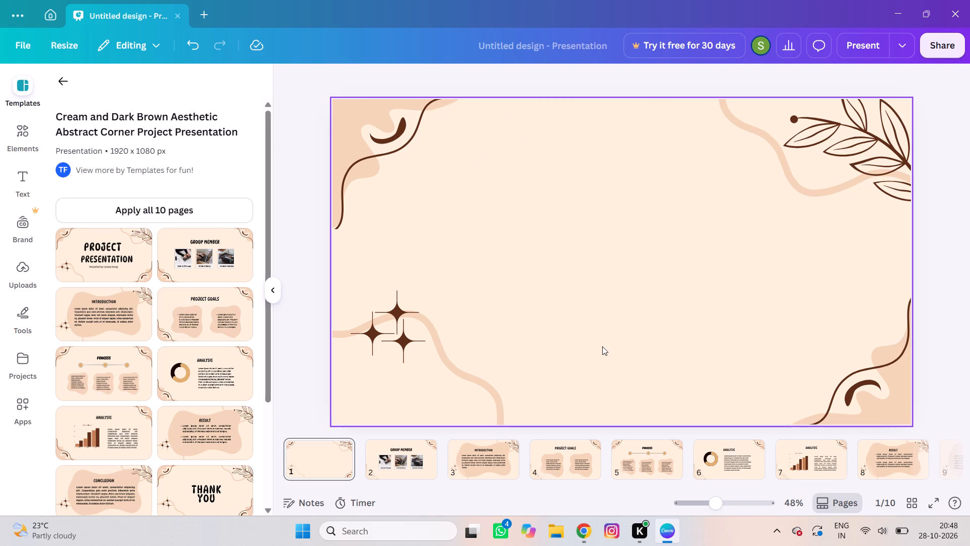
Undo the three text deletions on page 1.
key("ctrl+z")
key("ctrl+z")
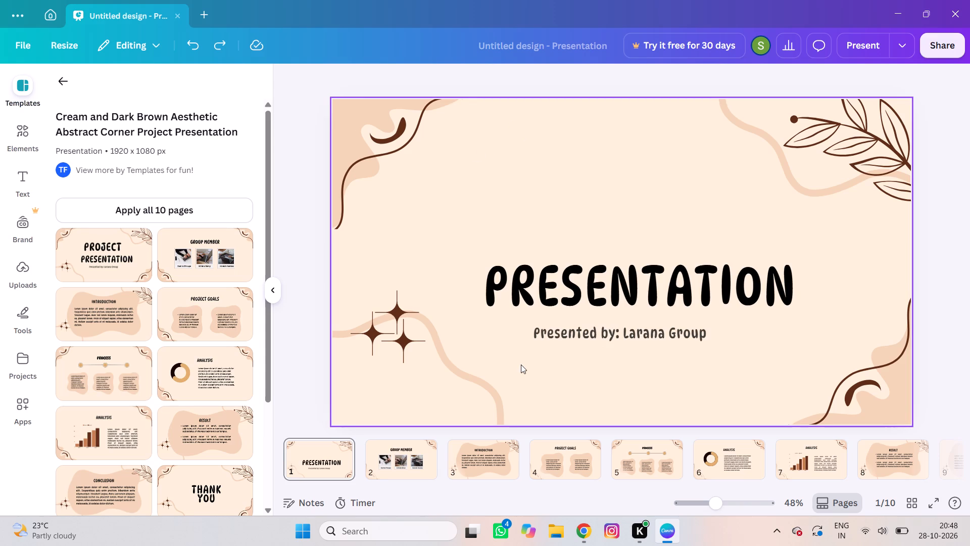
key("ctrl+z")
Replace the PROJECT title line on page 1 with "mewar".
left_click(674, 217)
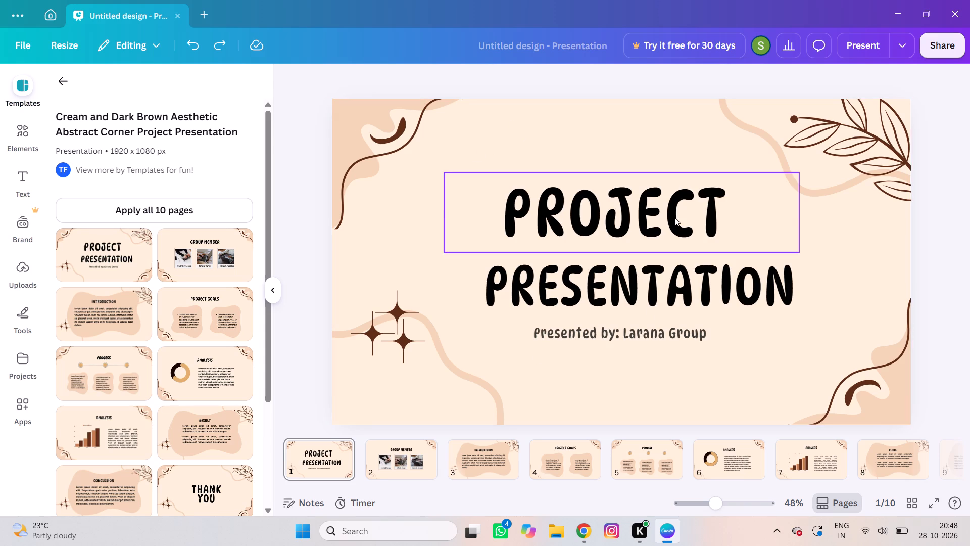
left_click(723, 211)
key("BackSpace")
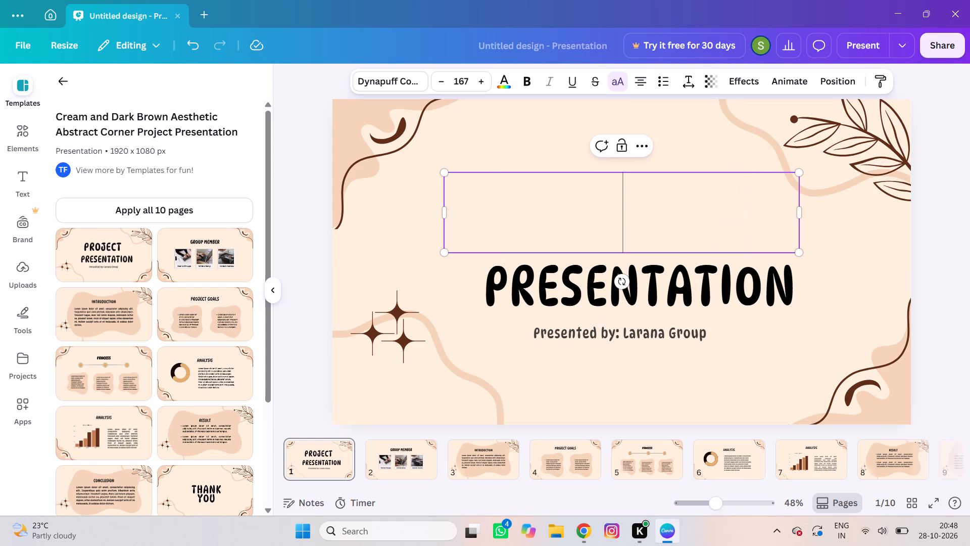
type("mewa")
type("r")
key("space")
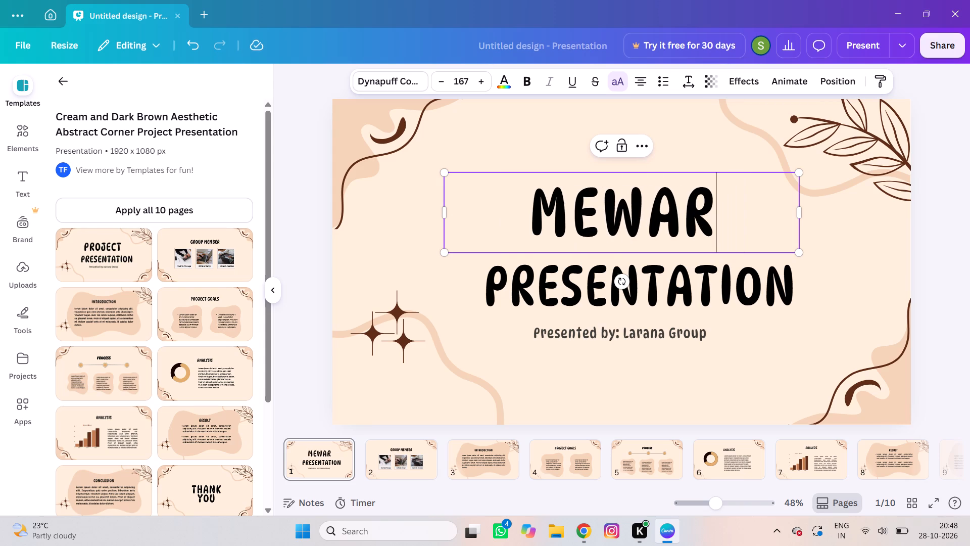
Replace the PRESENTATION title line on page 1 with "university".
left_click(730, 287)
left_click(794, 282)
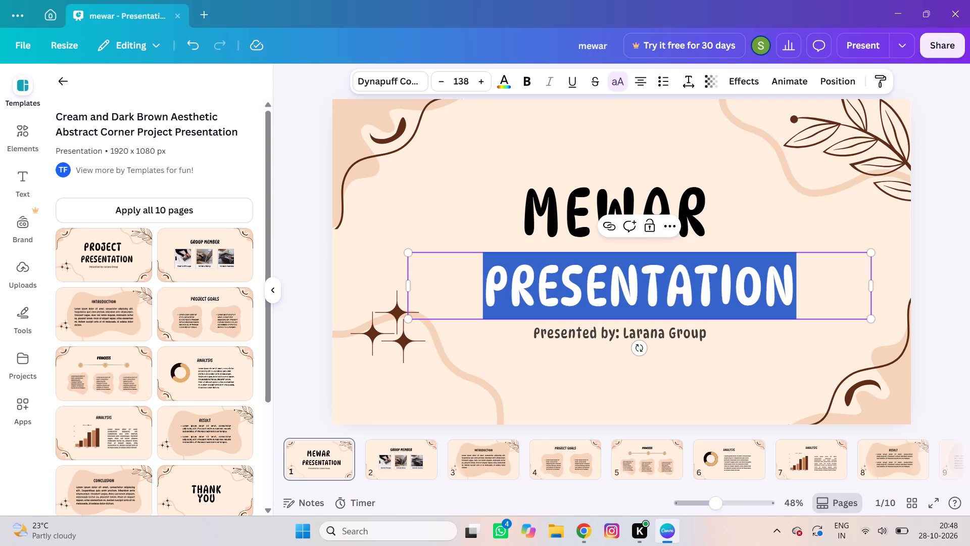
key("BackSpace")
type("university")
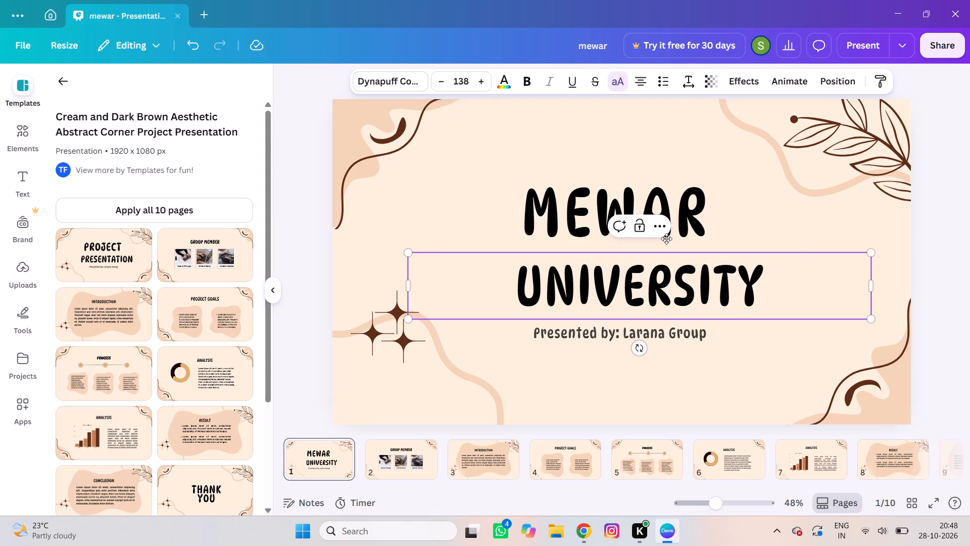
Shrink the MEWAR line to about font size 161 and move it up to the top edge of page 1.
left_click(641, 199)
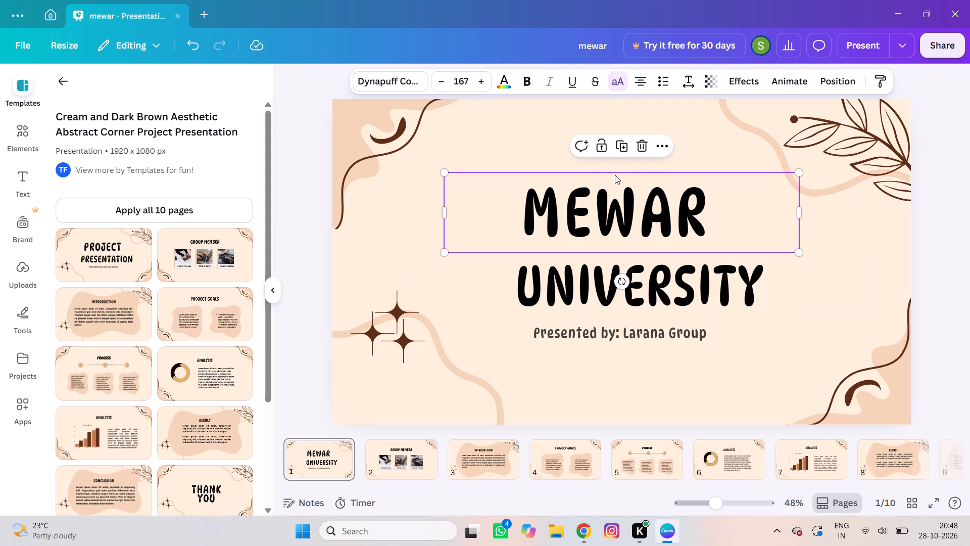
left_click_drag(799, 174, 789, 154)
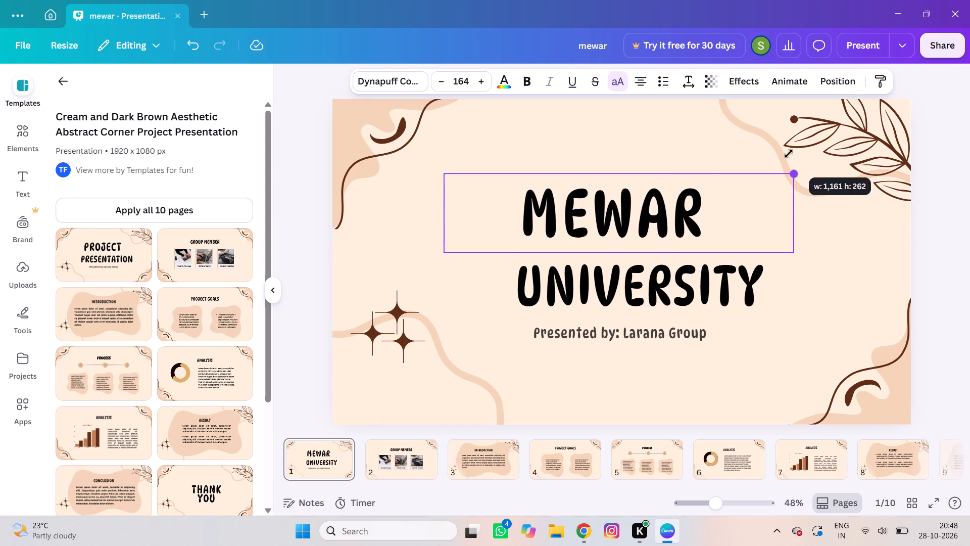
left_click_drag(789, 154, 772, 174)
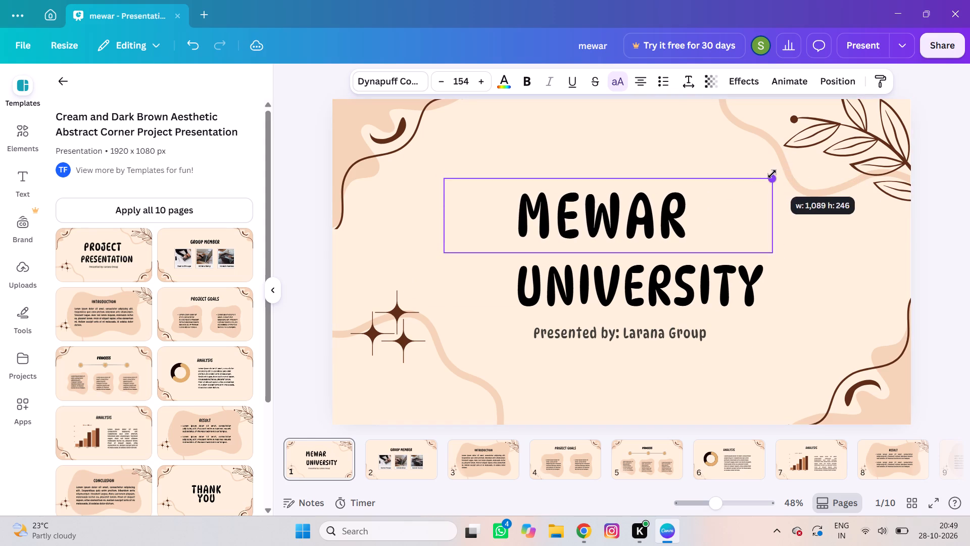
left_click_drag(772, 174, 785, 172)
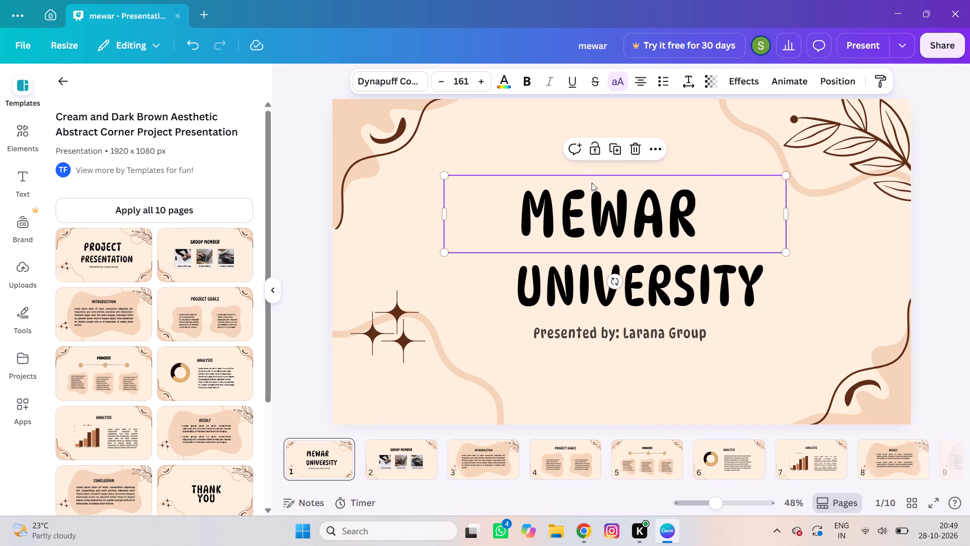
left_click_drag(592, 183, 566, 115)
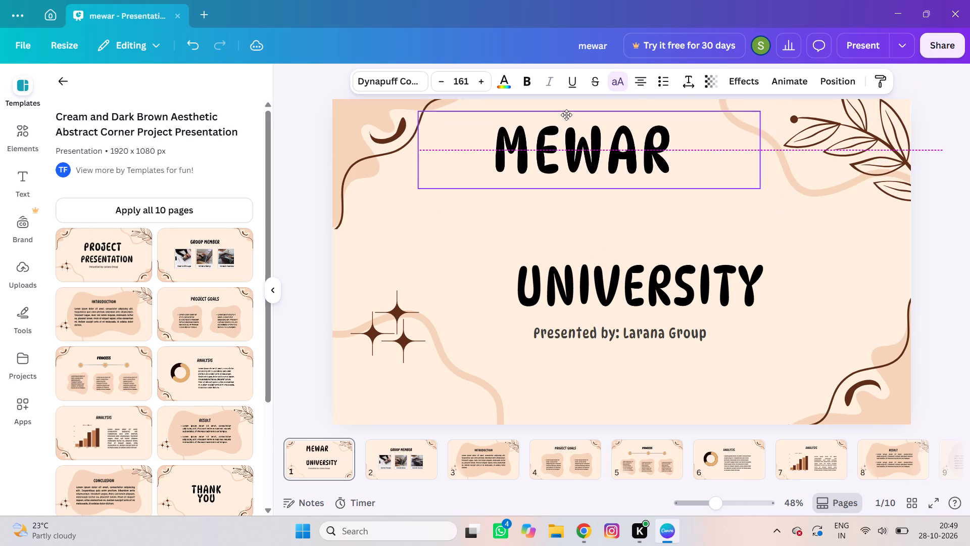
left_click_drag(566, 115, 564, 112)
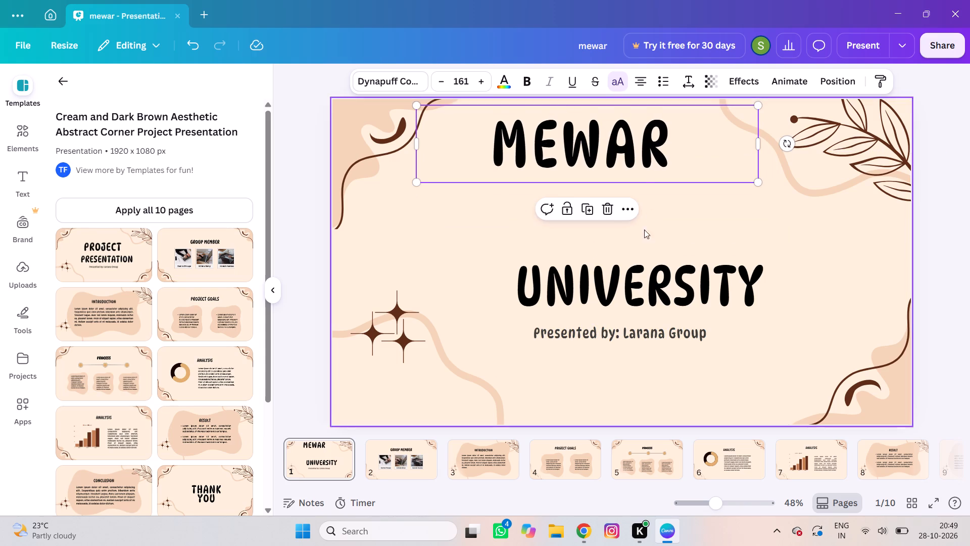
Move the UNIVERSITY line up so it sits directly beneath MEWAR.
left_click(636, 277)
left_click_drag(636, 277, 577, 221)
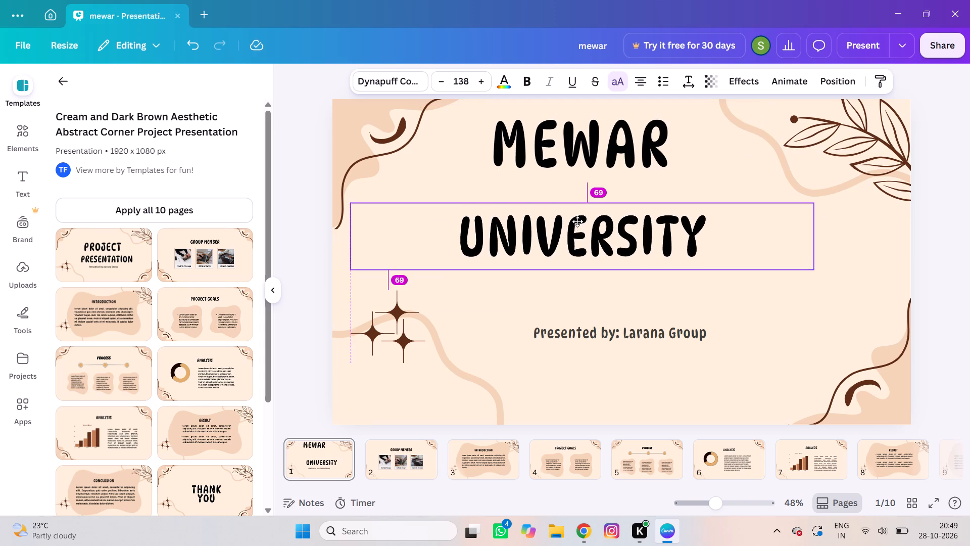
left_click_drag(577, 221, 571, 199)
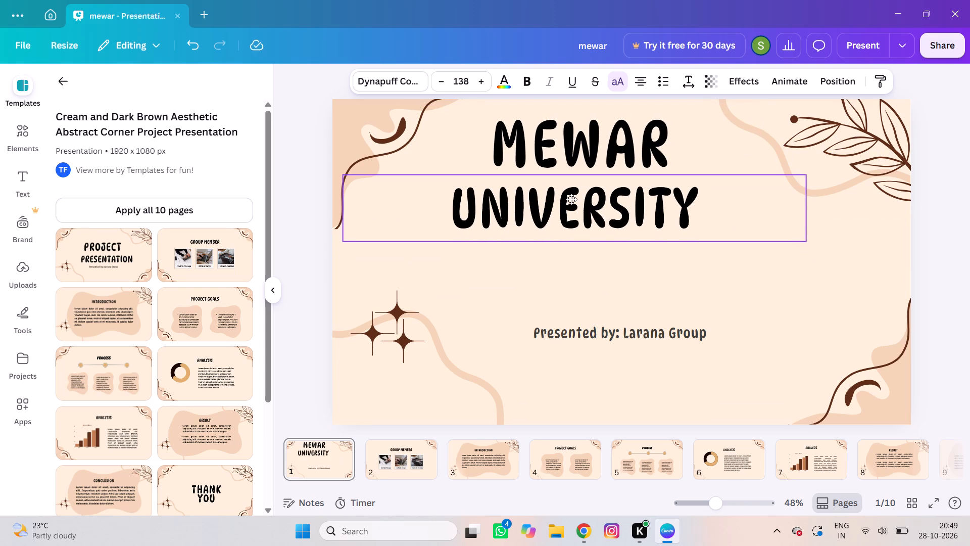
left_click_drag(571, 199, 571, 199)
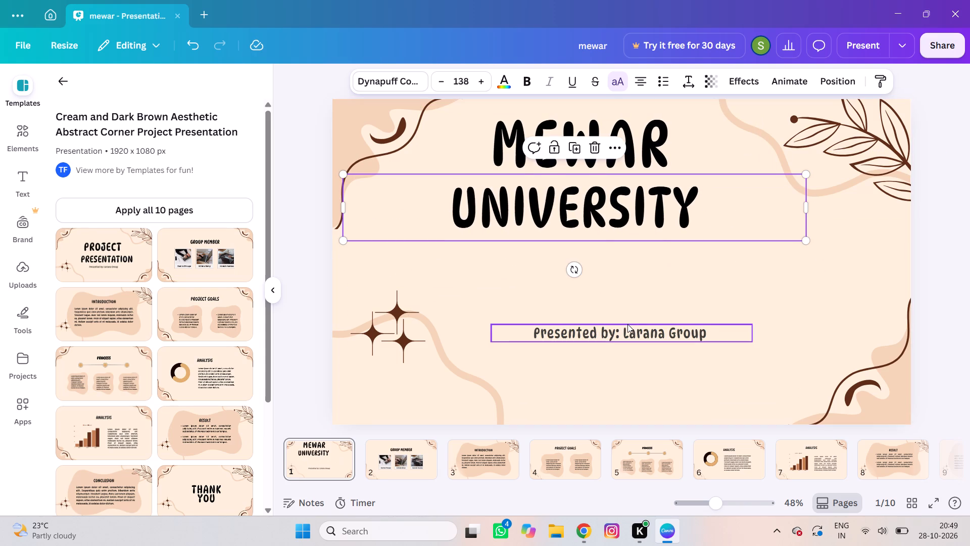
Replace "Larana Group" in the "Presented by:" line on page 1 with the presenter's name.
left_click(627, 324)
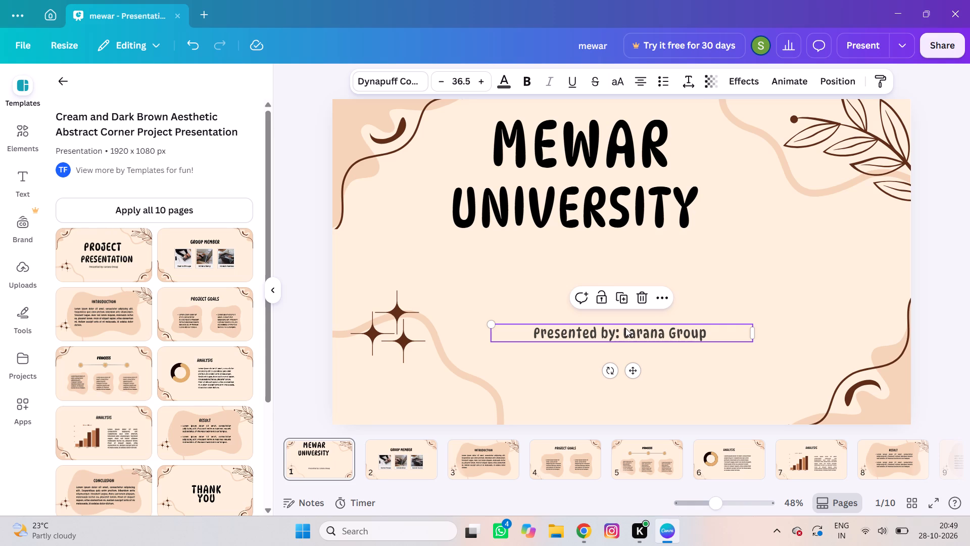
left_click(708, 332)
left_click(708, 332)
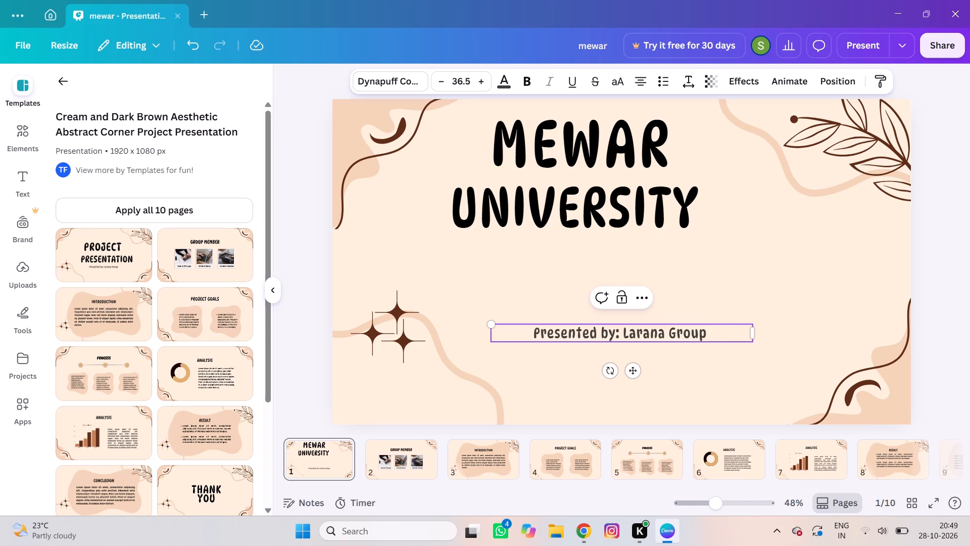
key("BackSpace")
key("BackSpace")
key("BackSpace")
key("BackSpace")
key("BackSpace")
key("BackSpace")
key("BackSpace")
key("BackSpace")
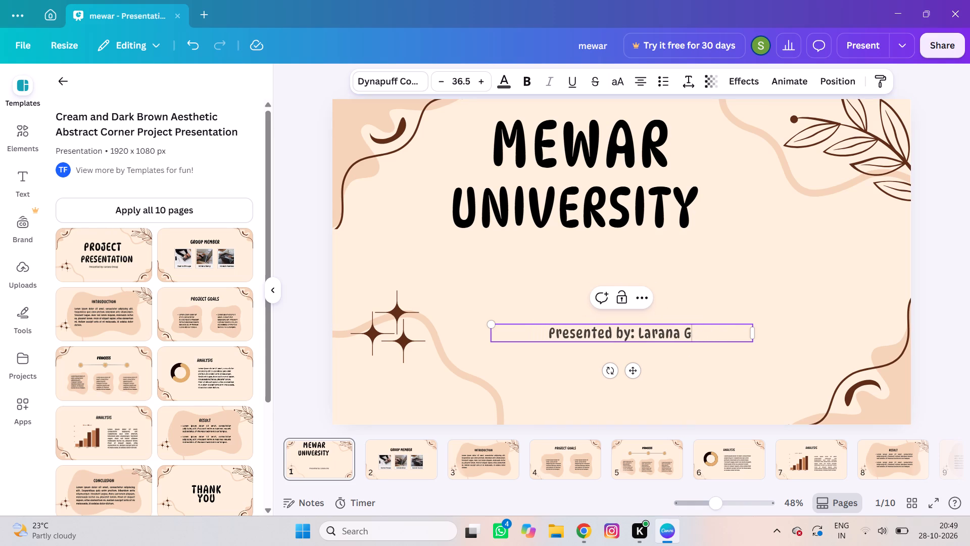
key("BackSpace")
key("BackSpace")
key("BackSpace")
key("BackSpace")
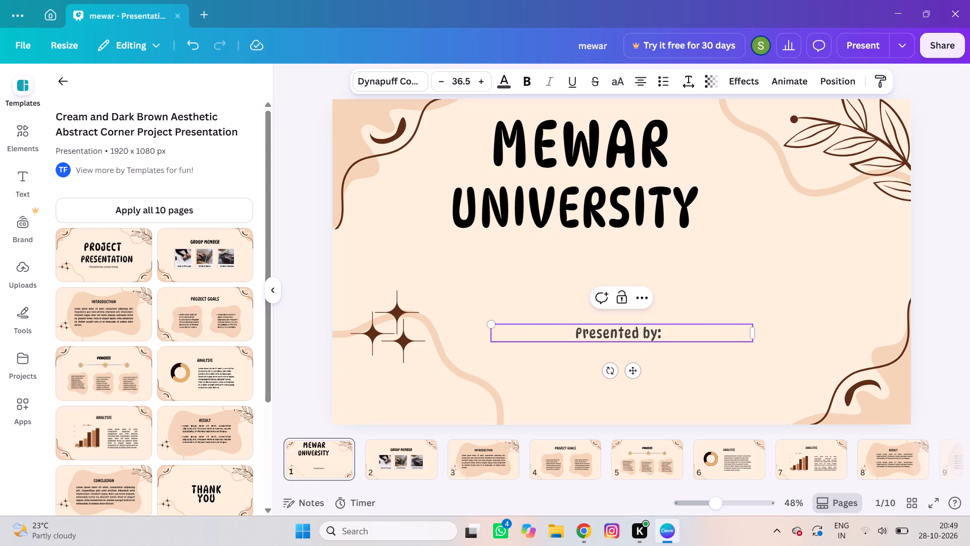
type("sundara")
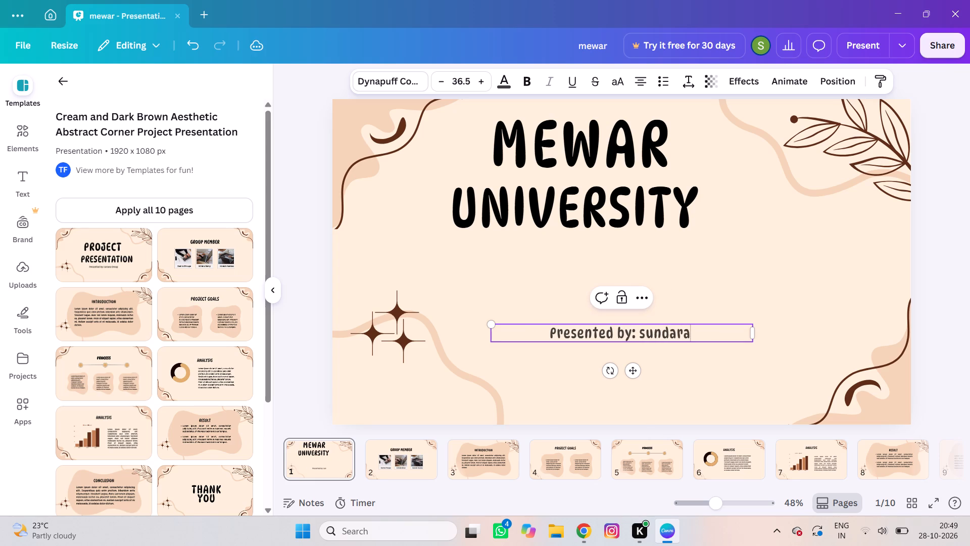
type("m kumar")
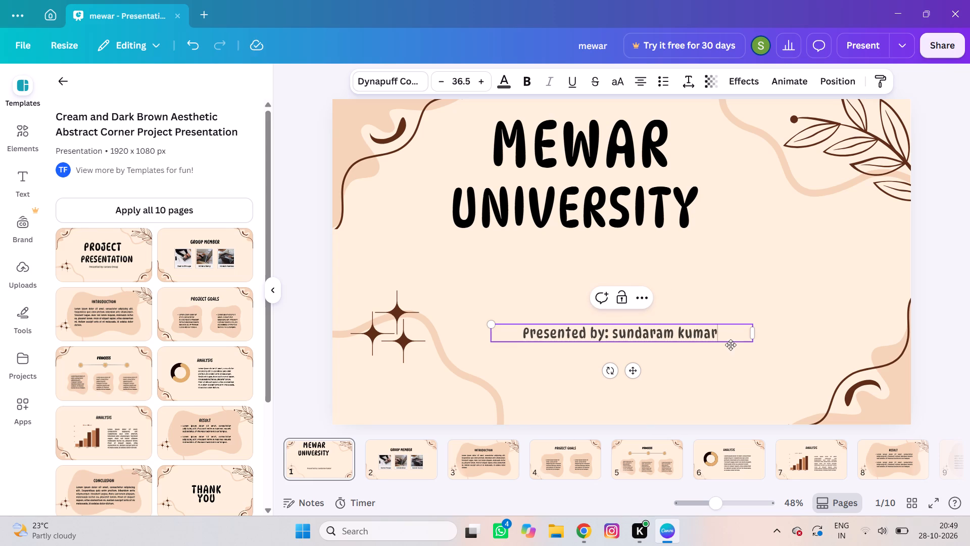
Move the "Presented by:" line to the bottom of page 1, beside the lower-right corner decoration.
left_click_drag(733, 345, 886, 413)
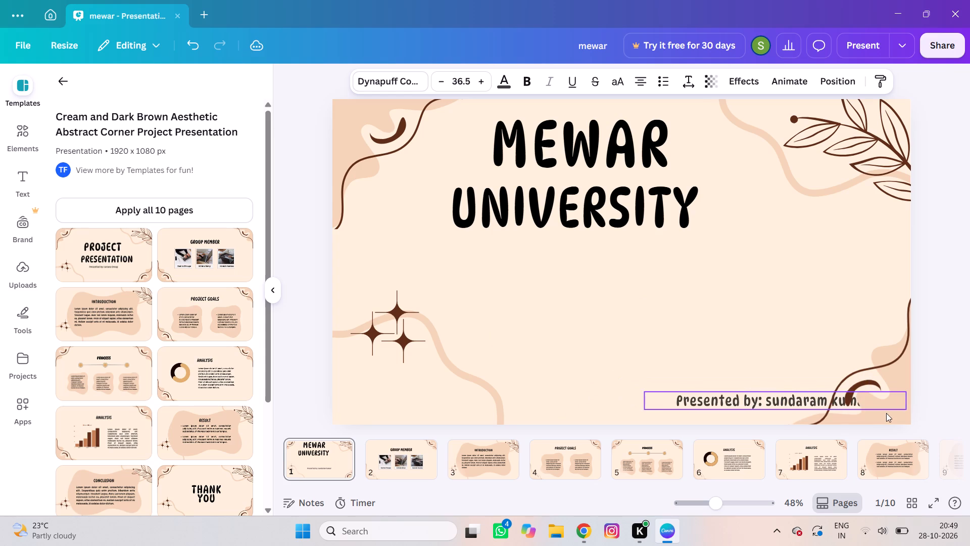
left_click_drag(886, 413, 817, 408)
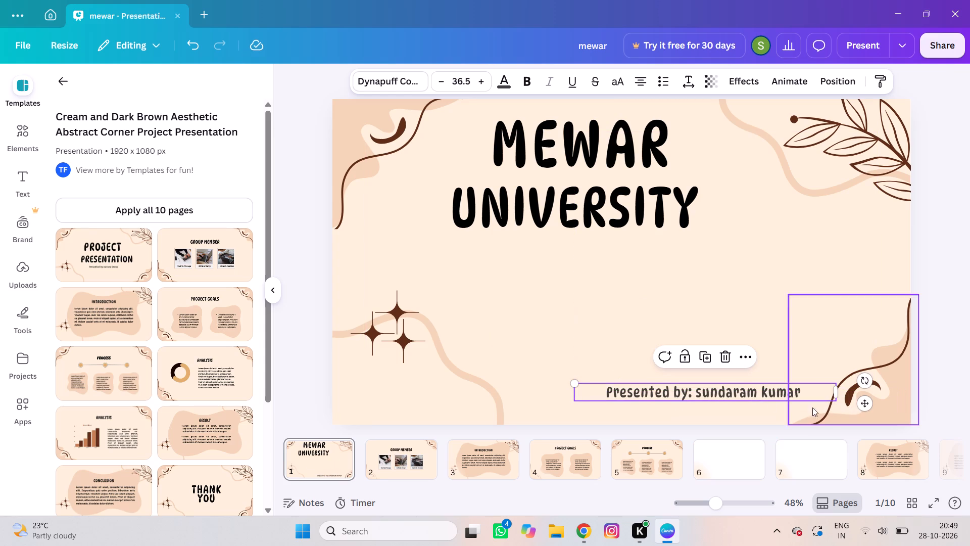
left_click(733, 320)
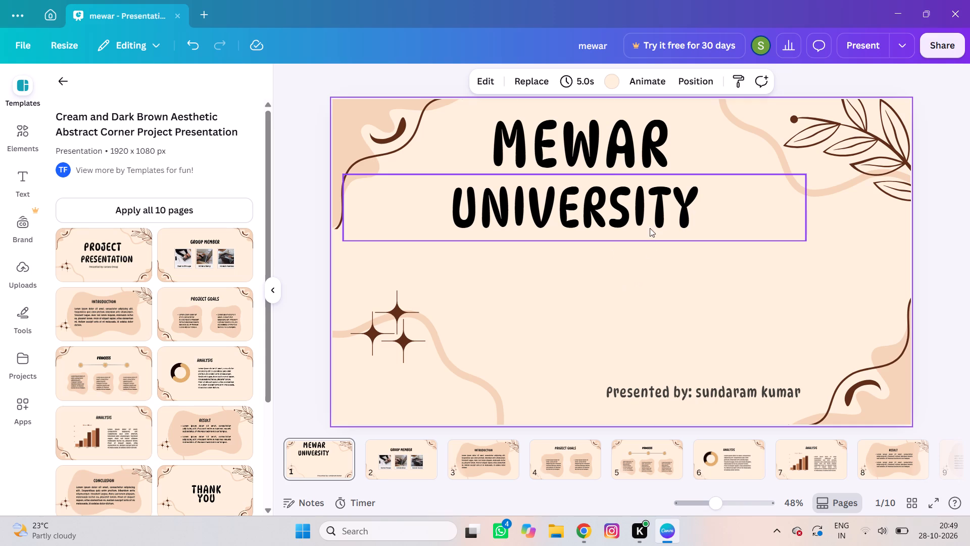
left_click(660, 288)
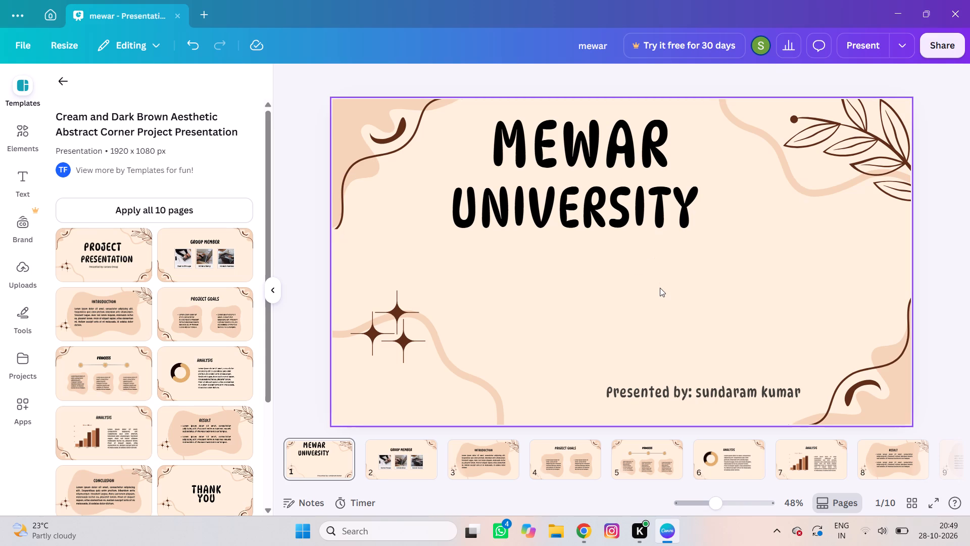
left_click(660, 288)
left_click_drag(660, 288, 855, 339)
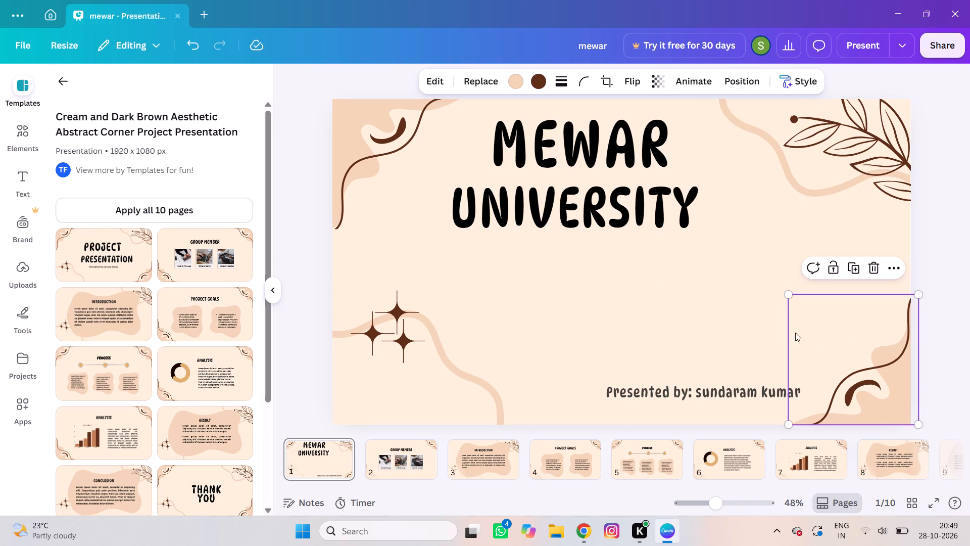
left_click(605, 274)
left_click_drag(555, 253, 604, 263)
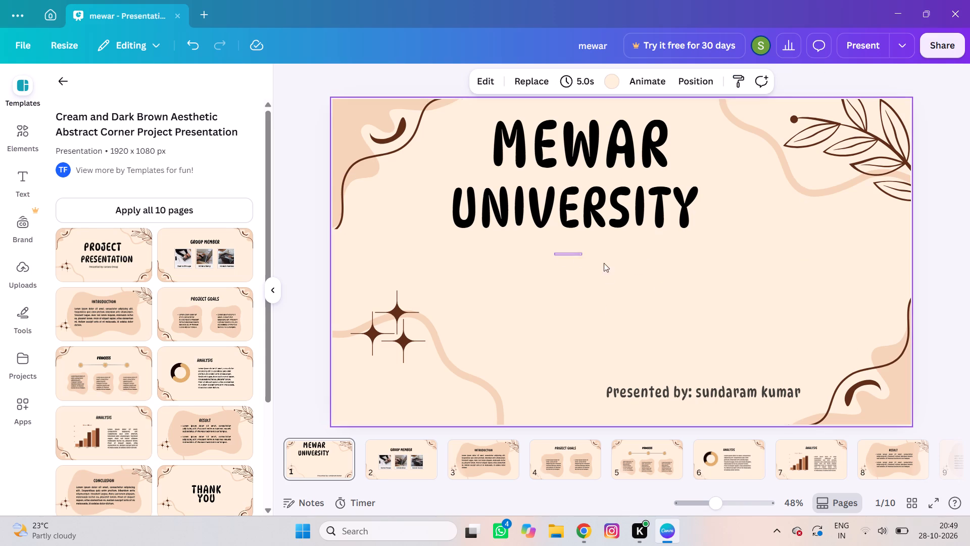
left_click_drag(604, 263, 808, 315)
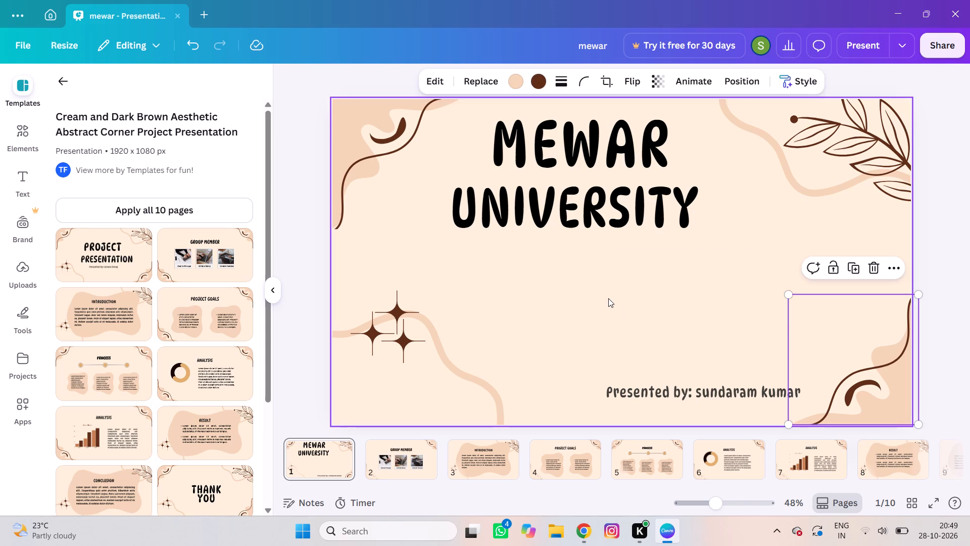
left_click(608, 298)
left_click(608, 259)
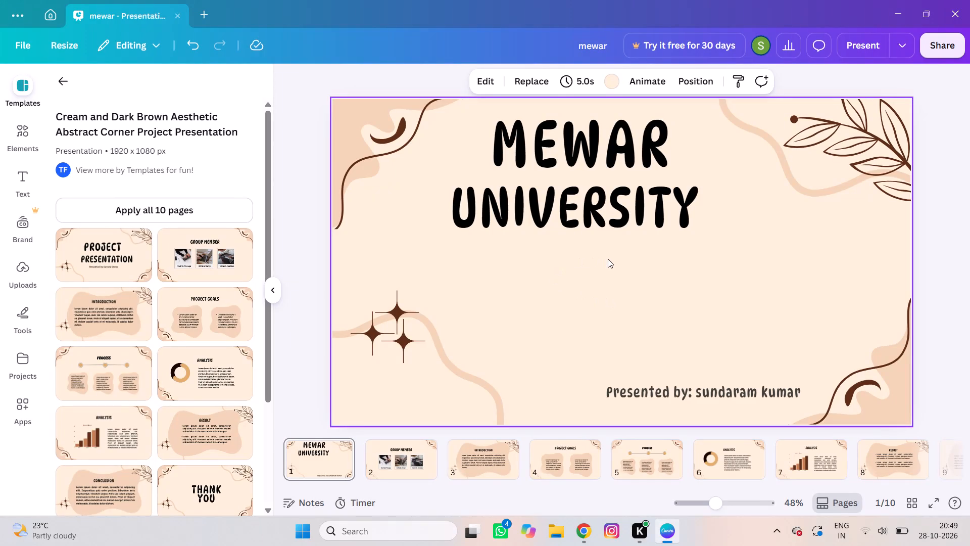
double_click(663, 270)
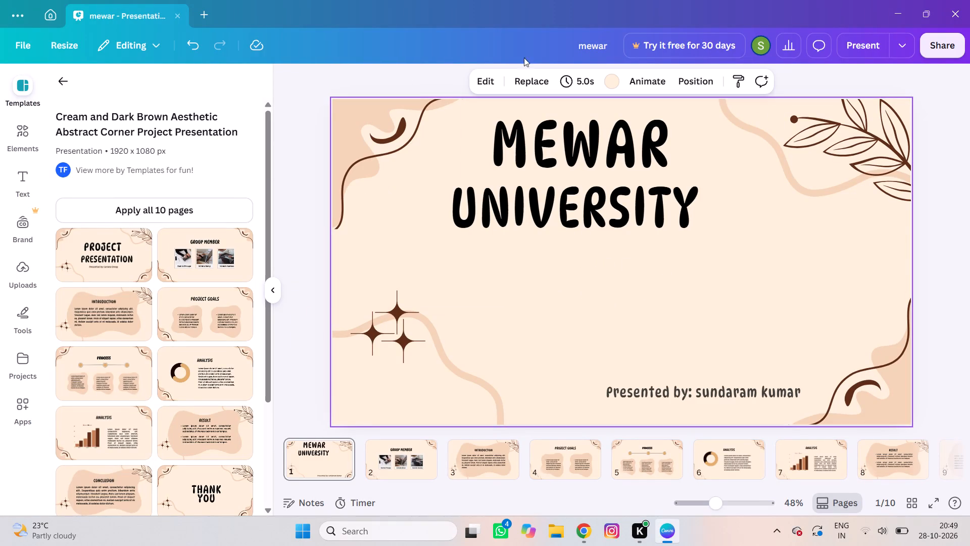
Copy the style of page 1's background and apply it to the lower-right corner decoration.
left_click(736, 76)
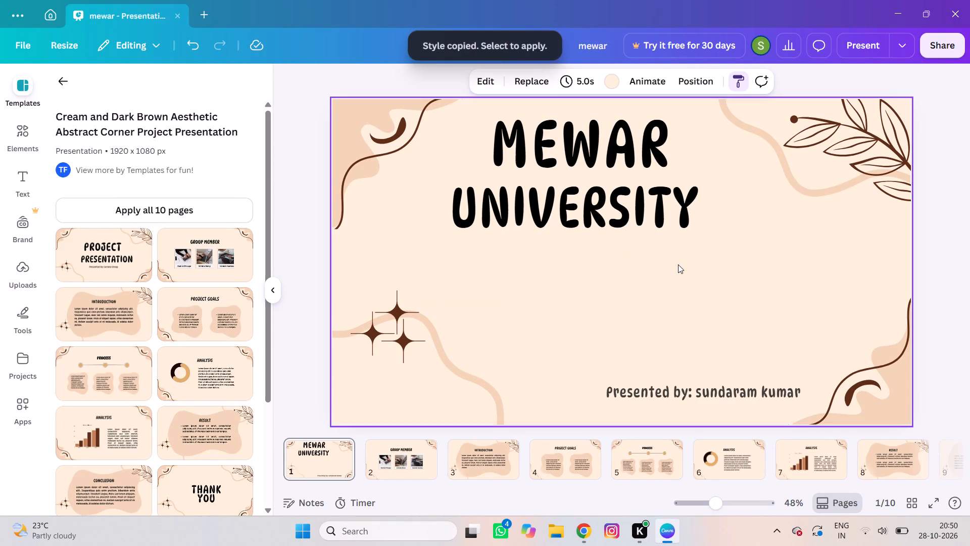
left_click_drag(672, 268, 789, 282)
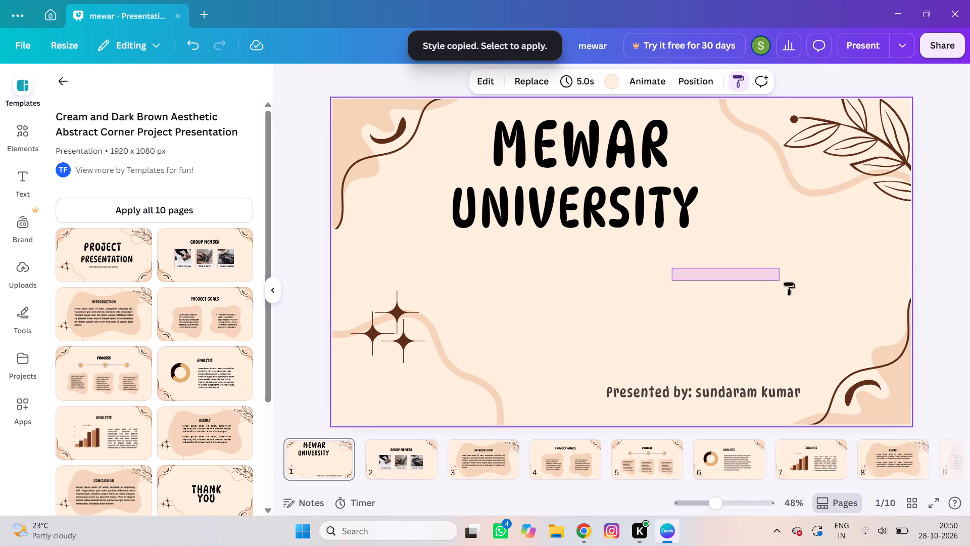
left_click_drag(789, 282, 829, 311)
left_click_drag(579, 291, 658, 291)
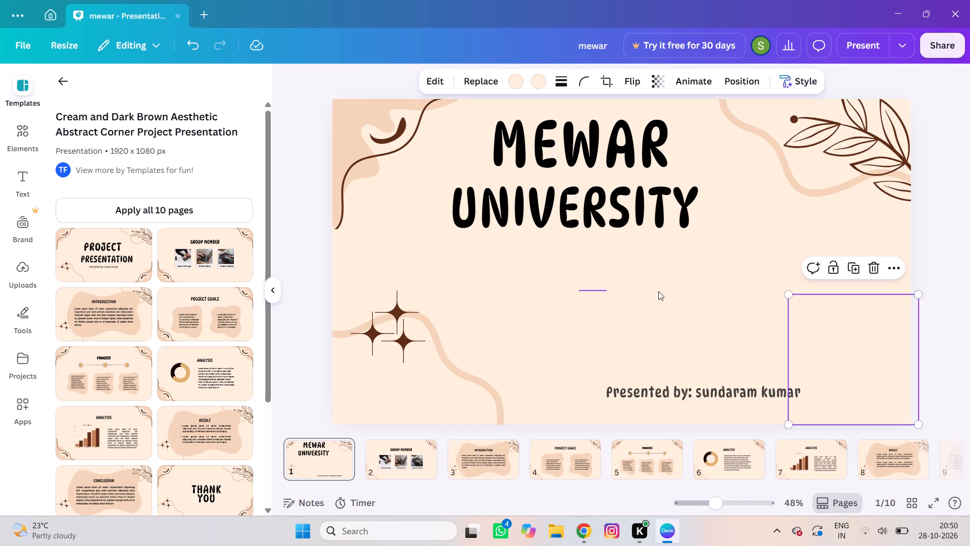
left_click_drag(658, 291, 775, 307)
left_click(682, 301)
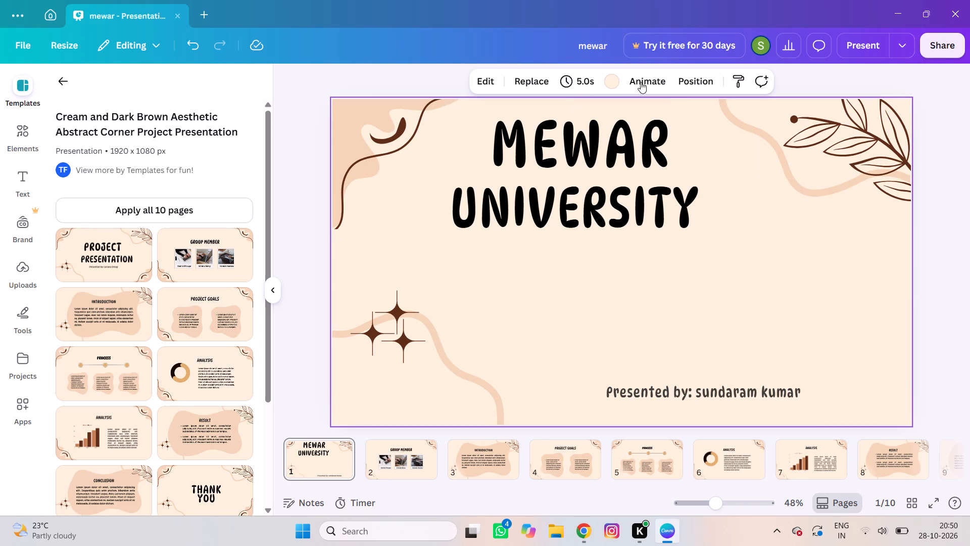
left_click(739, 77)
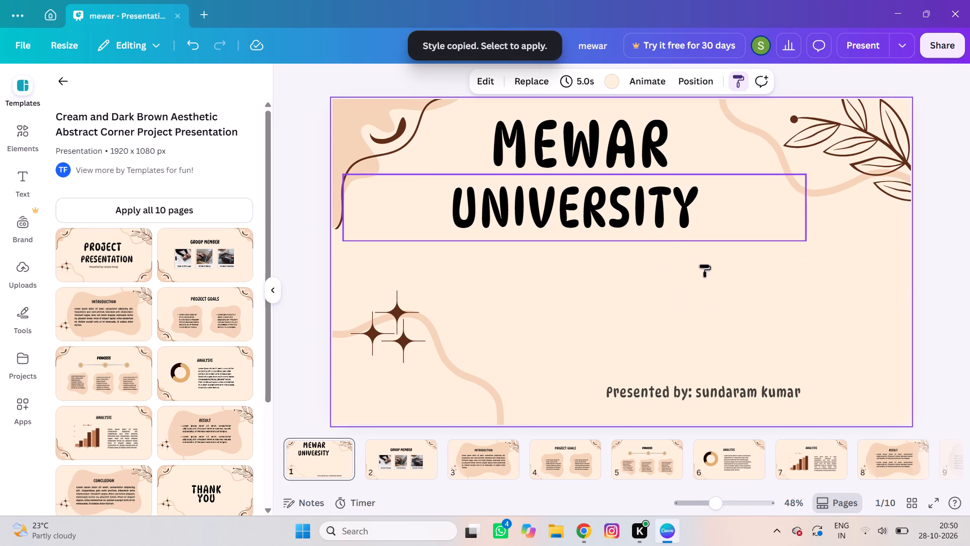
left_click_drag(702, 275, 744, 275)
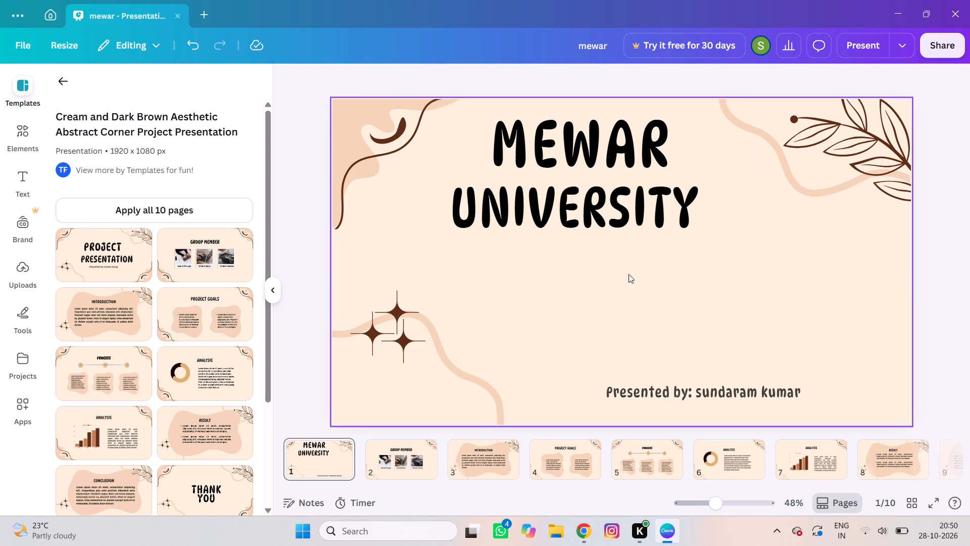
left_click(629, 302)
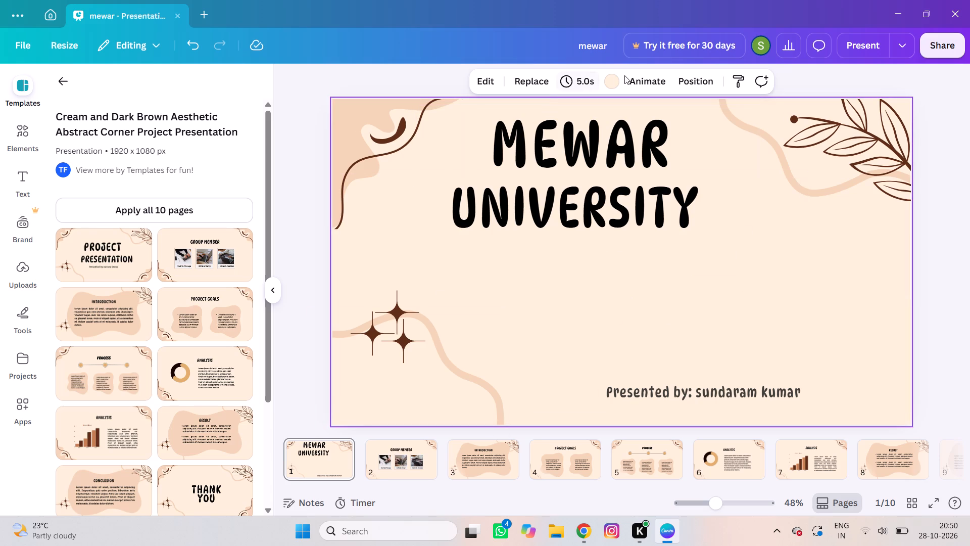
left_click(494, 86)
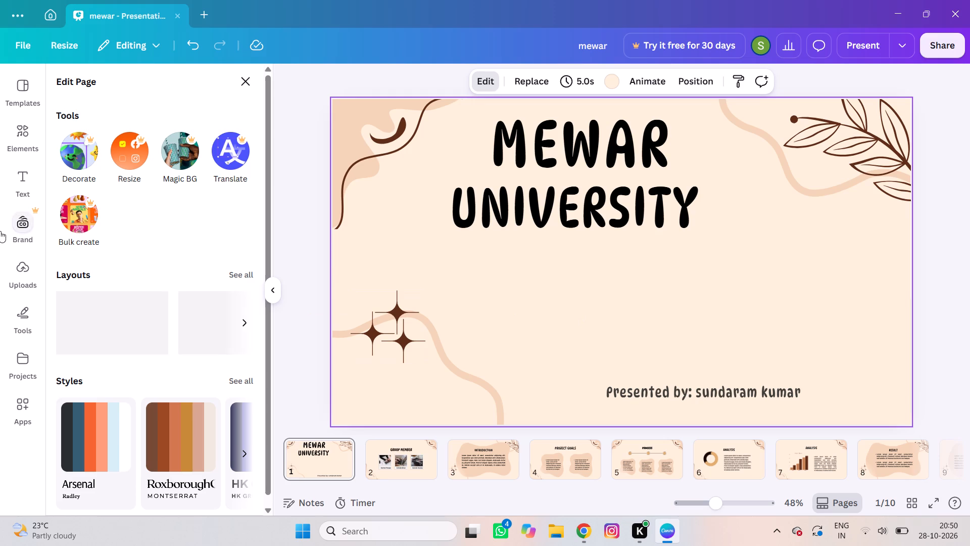
Add a new text box to page 1 below the UNIVERSITY line.
left_click(20, 188)
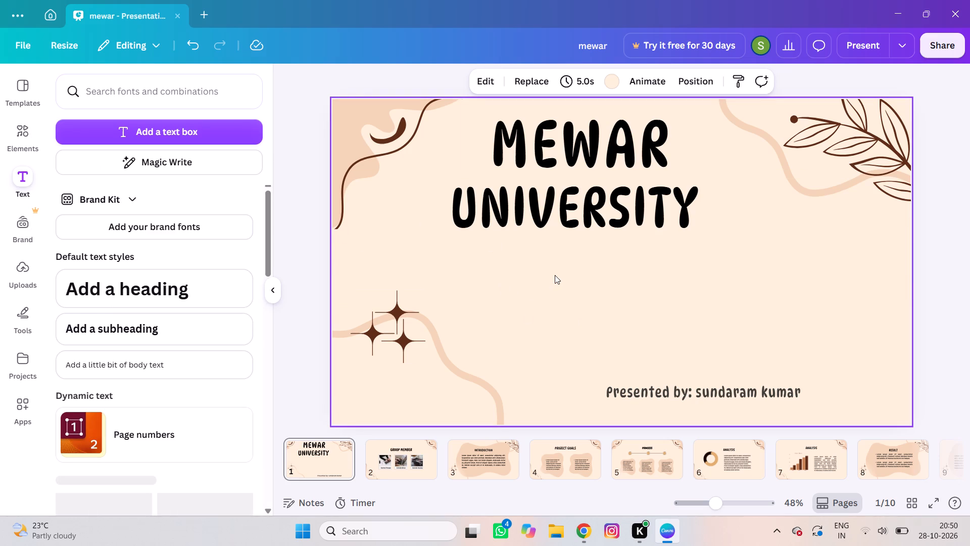
left_click(202, 131)
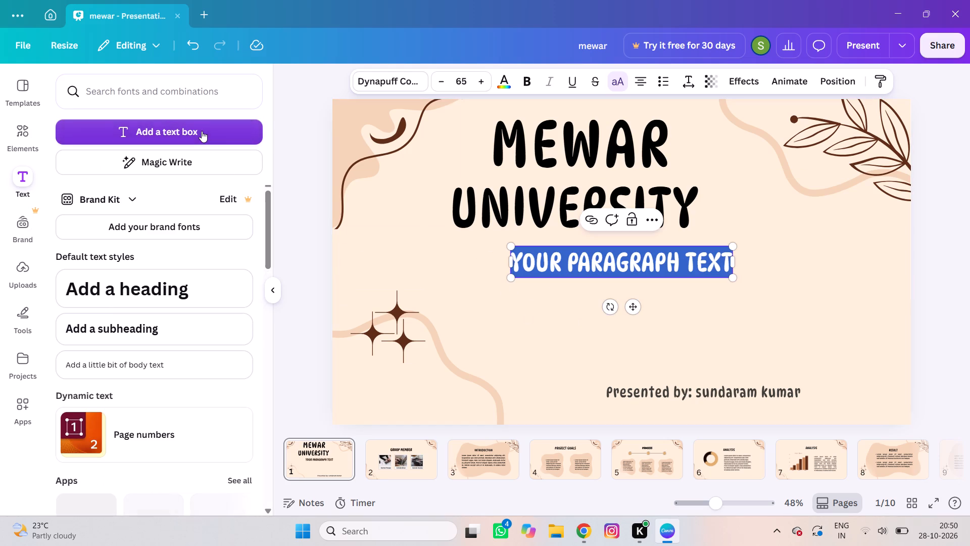
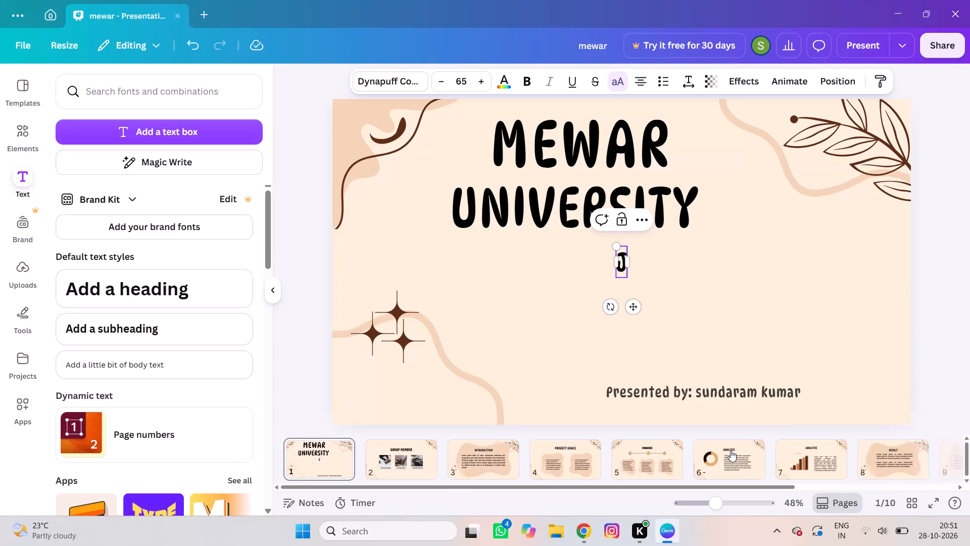
Enter "TOPIC :- JOURNAL ENTRIES FOR DISPOSAL OF PROFITS" in the new text box below the UNIVERSITY line on page 1.
key("BackSpace")
type("topiv")
key("BackSpace")
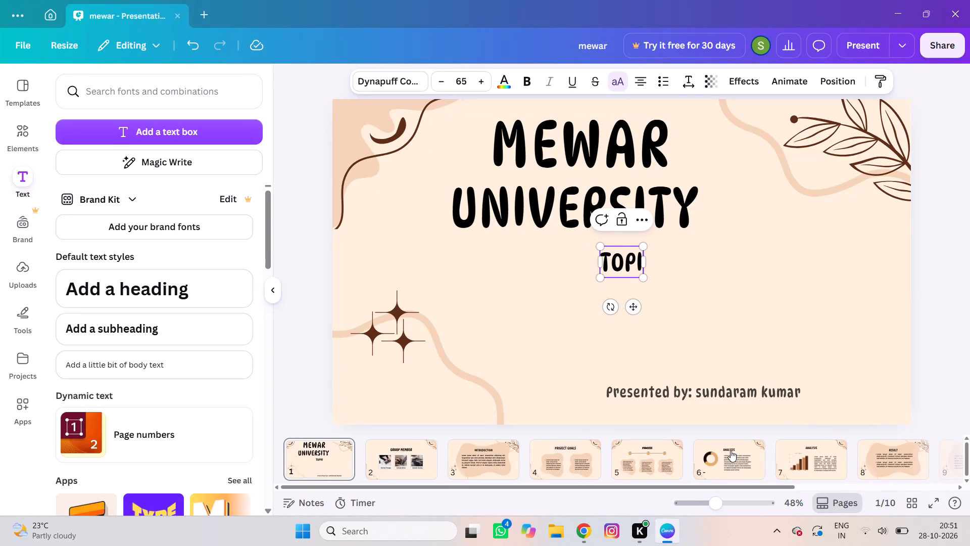
key("c")
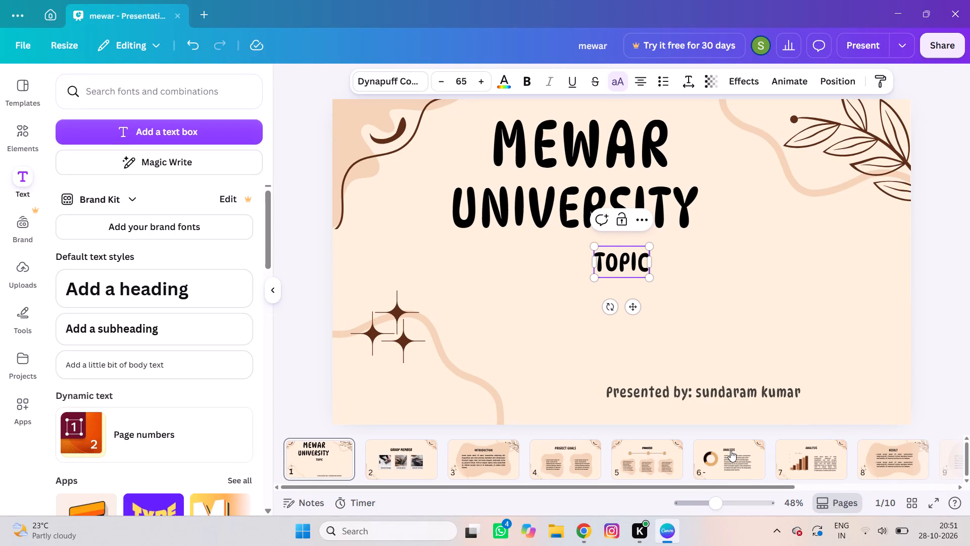
key("semicolon")
key("BackSpace")
key("space")
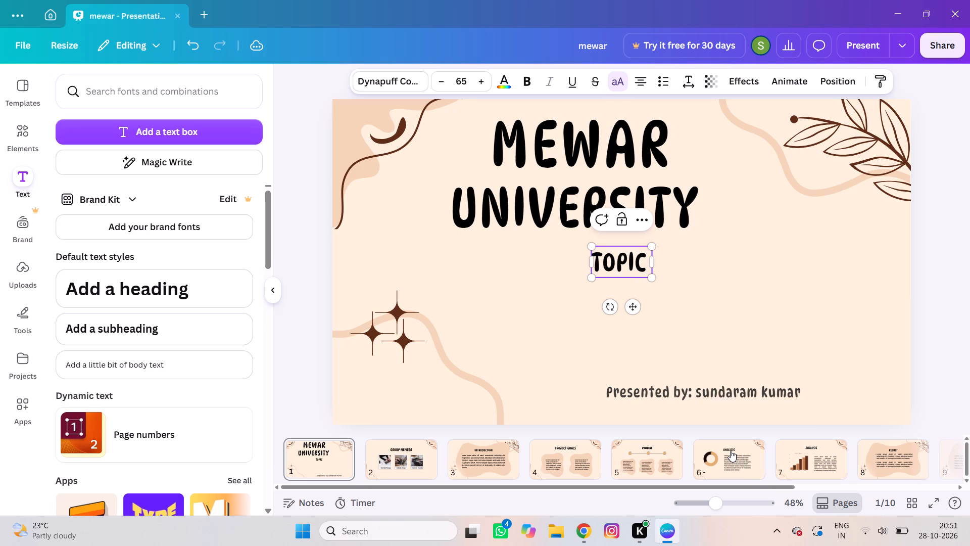
key("shift+colon")
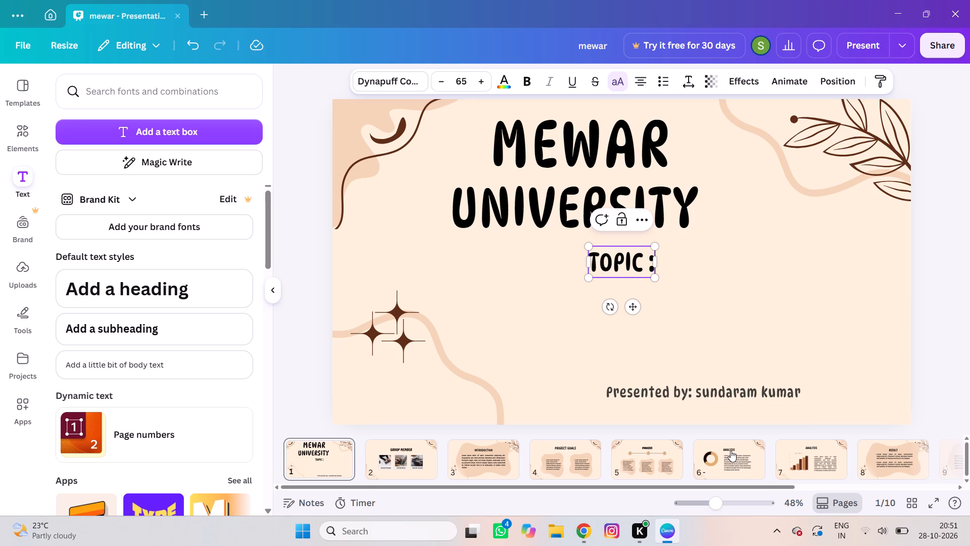
key("minus")
key("space")
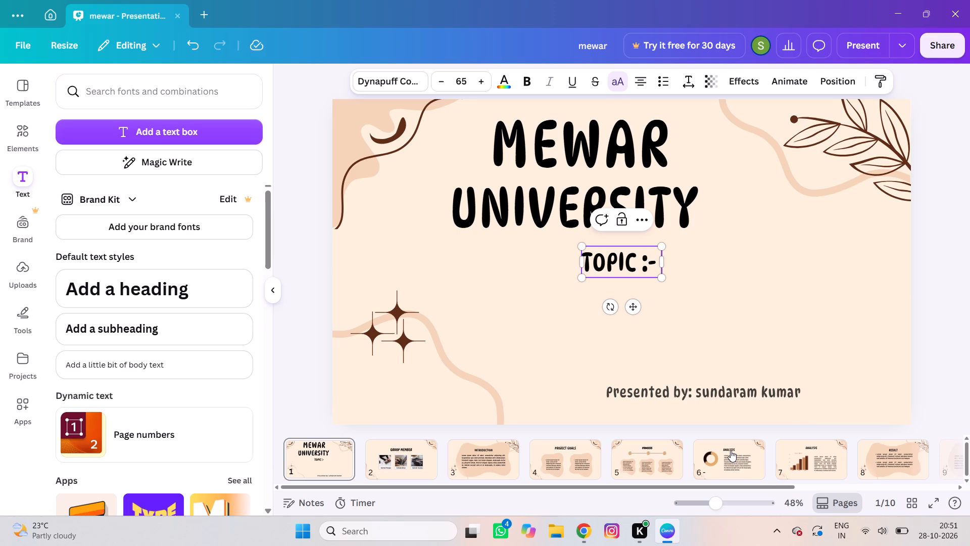
type("jou")
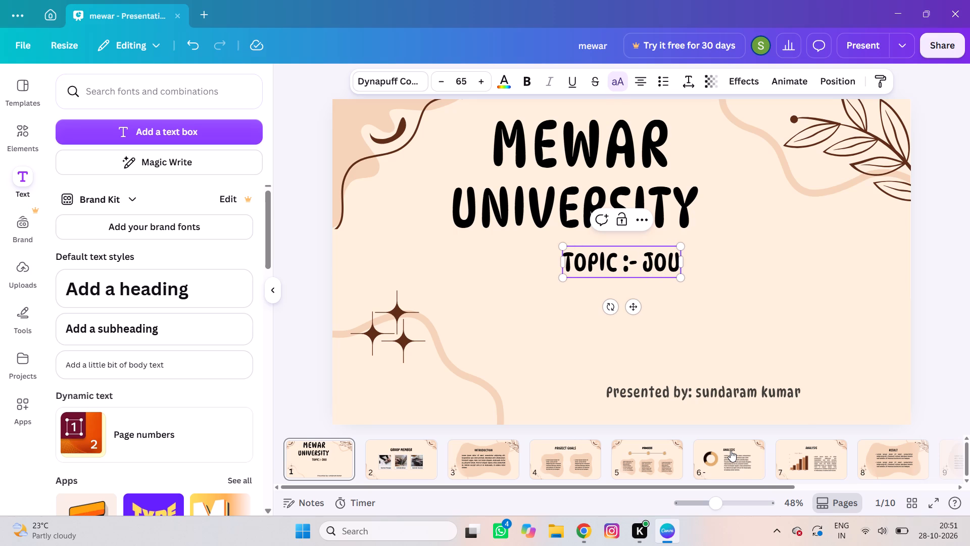
type("rns")
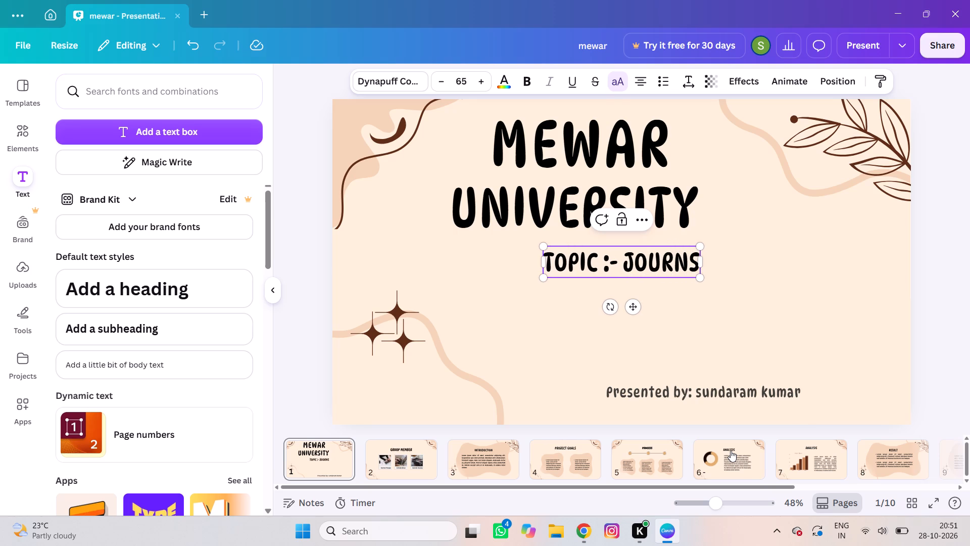
key("BackSpace")
key("a")
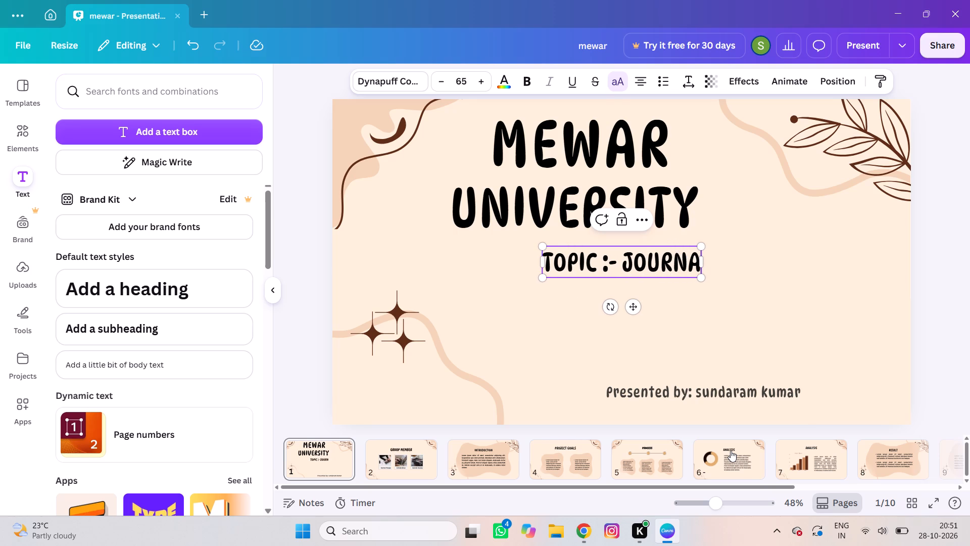
key("l")
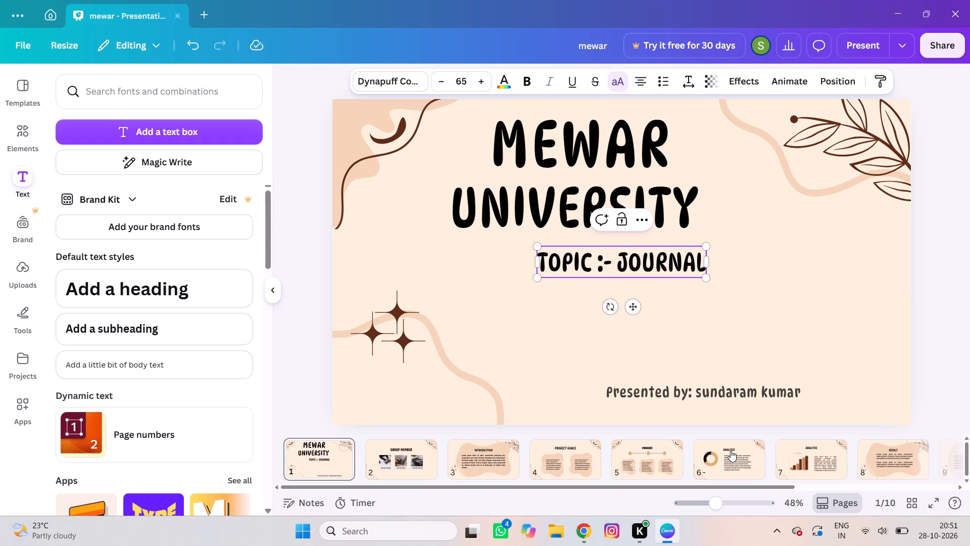
key("space")
type("entries")
key("space")
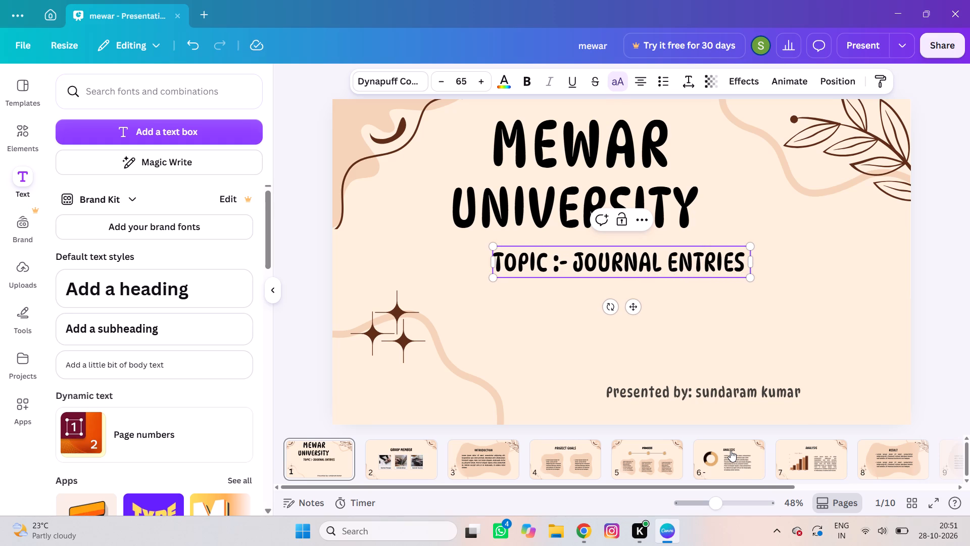
type("for")
key("space")
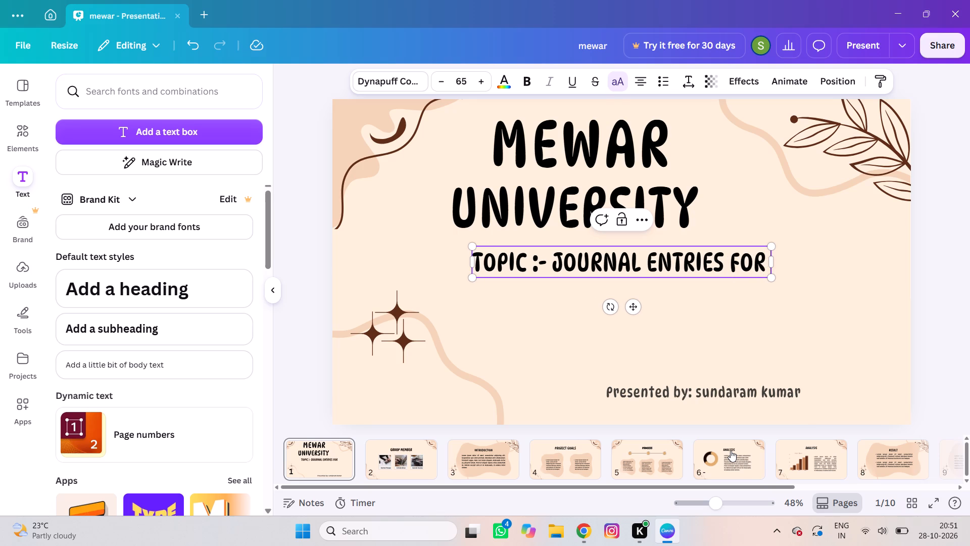
type("di")
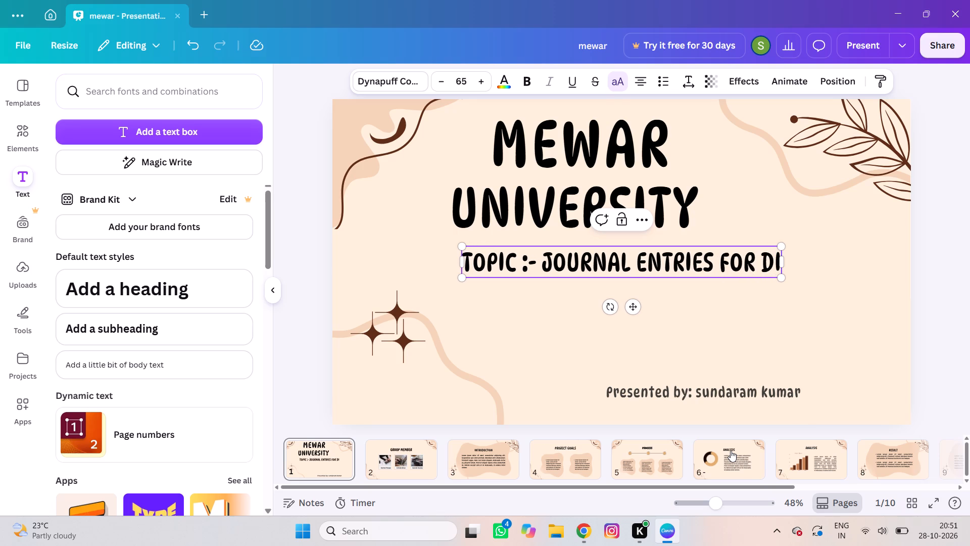
key("s")
key("p")
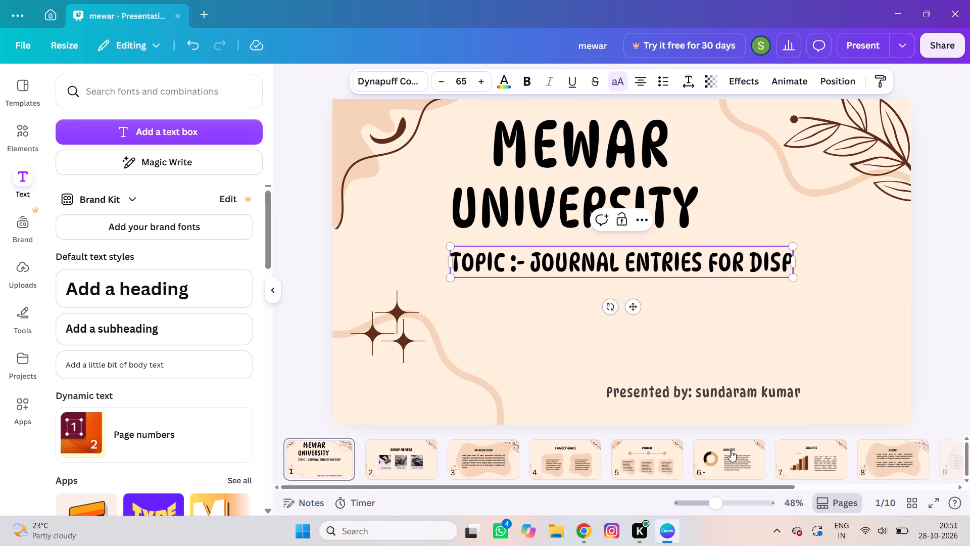
type("osal")
key("space")
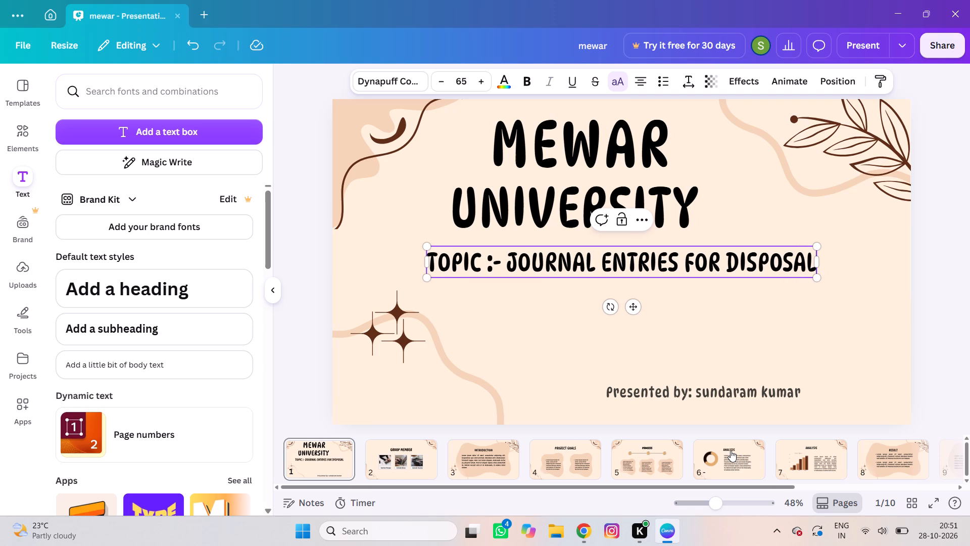
type("of")
key("space")
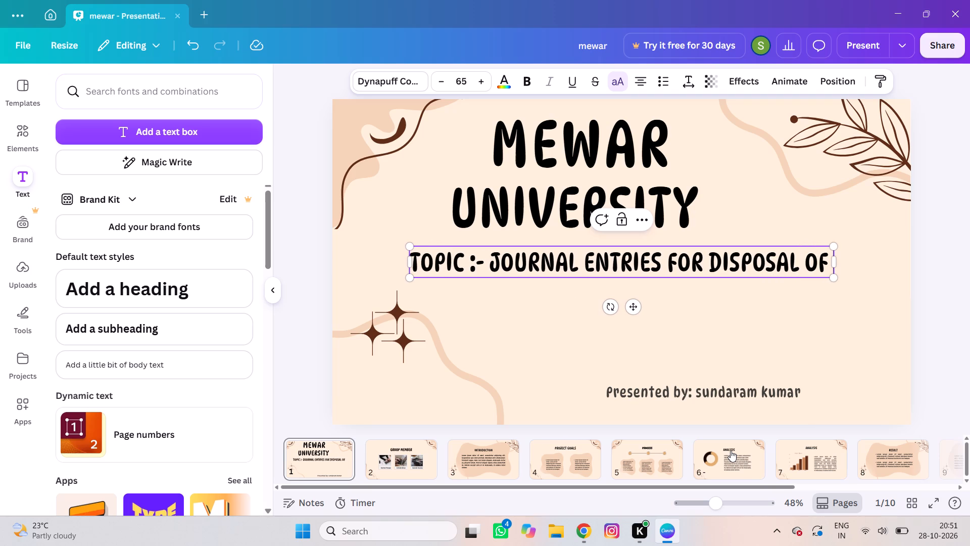
type("profits")
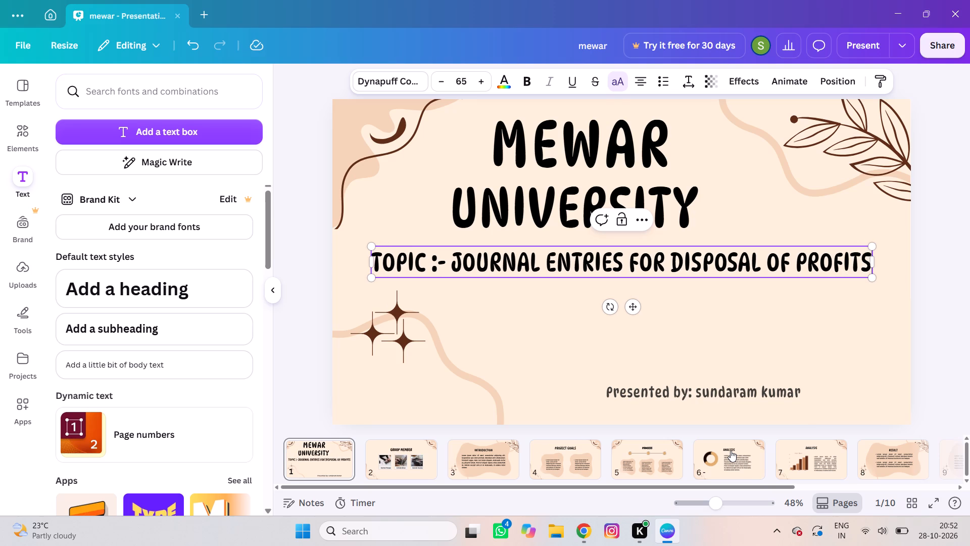
key("space")
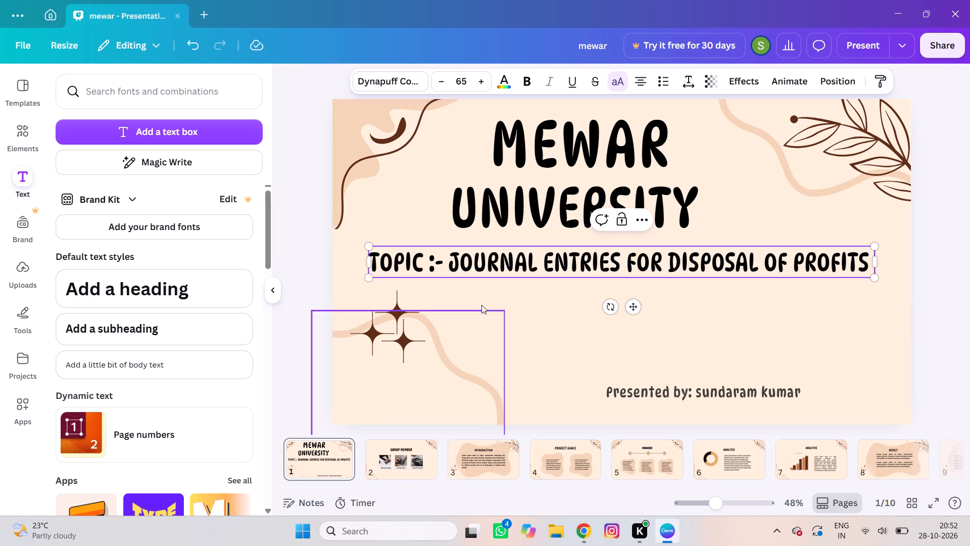
Add two more text boxes to page 1, stacked below the topic line.
left_click(260, 133)
left_click(260, 133)
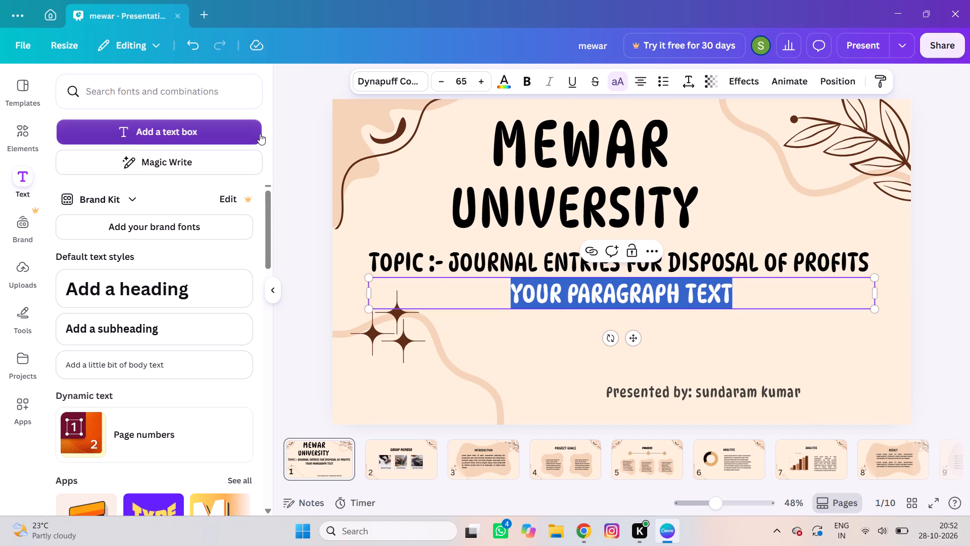
Clear all the placeholder text from the upper new text box, directly below the topic line.
left_click(731, 288)
left_click(731, 288)
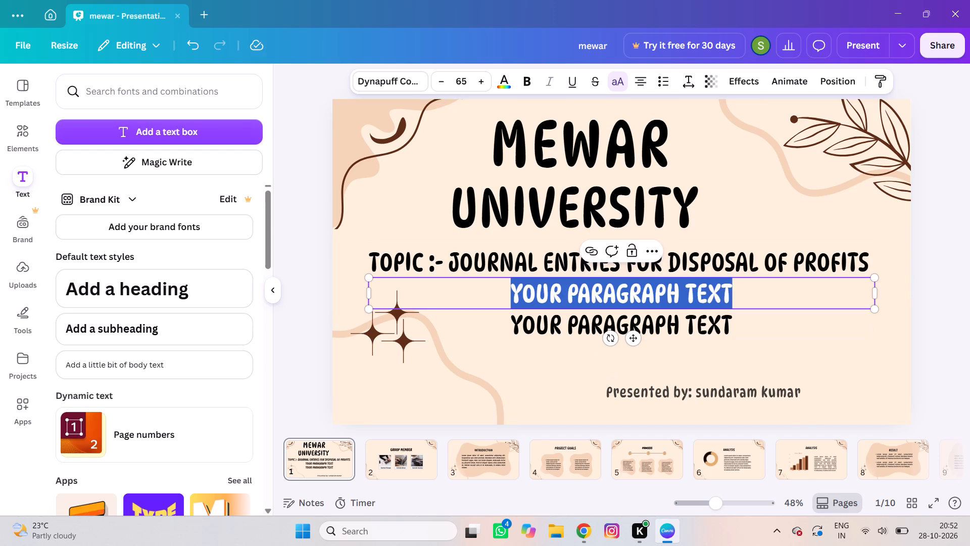
left_click(730, 289)
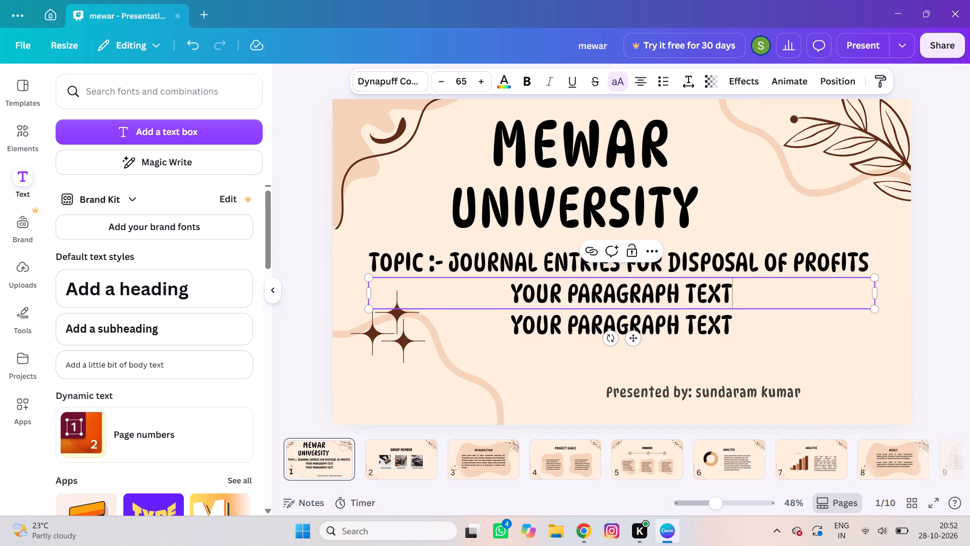
left_click(730, 289)
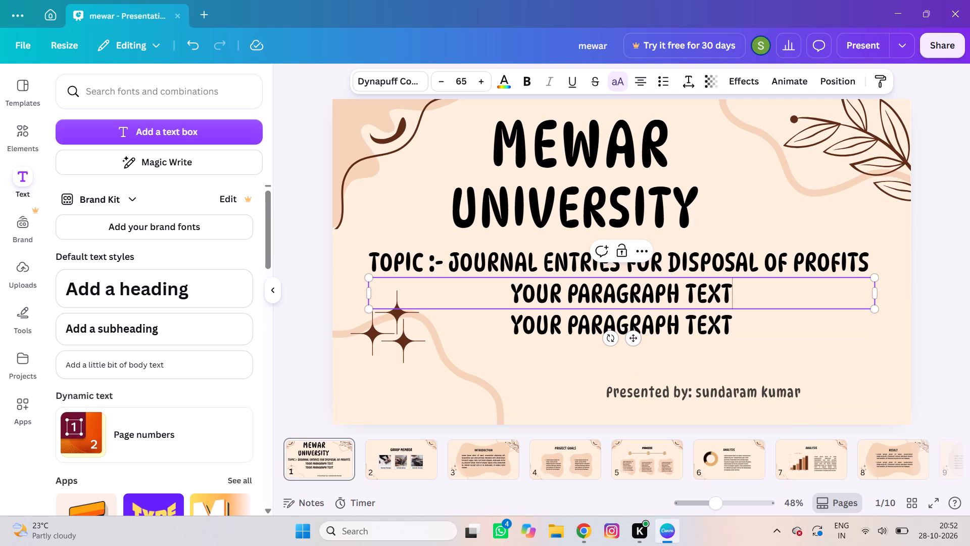
key("BackSpace")
key("BackSpace")
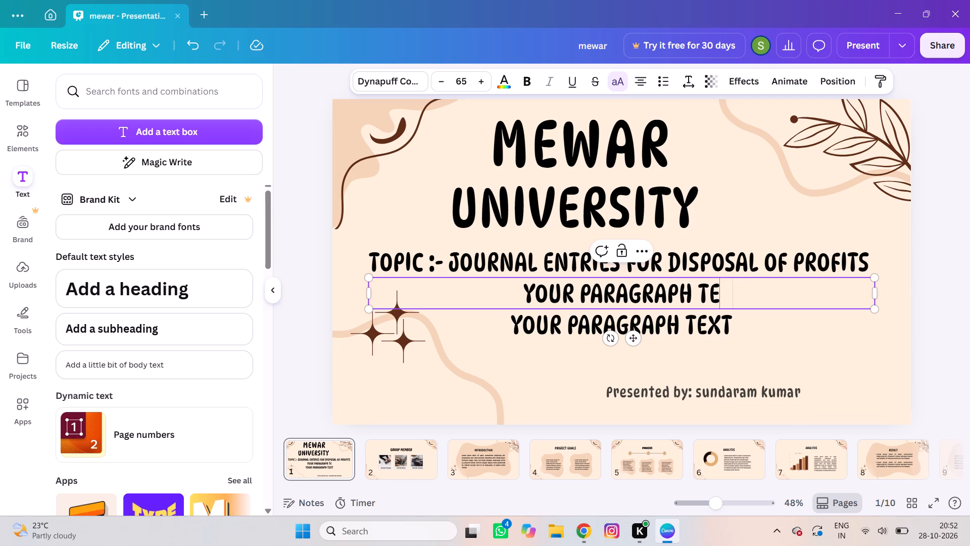
key("BackSpace")
key("BackSpace")
key("BackSpace")
key("BackSpace")
key("BackSpace")
key("BackSpace")
key("BackSpace")
key("BackSpace")
key("BackSpace")
key("BackSpace")
key("BackSpace")
key("BackSpace")
key("BackSpace")
key("BackSpace")
key("BackSpace")
key("BackSpace")
key("BackSpace")
key("BackSpace")
key("BackSpace")
key("BackSpace")
key("BackSpace")
key("BackSpace")
key("BackSpace")
key("BackSpace")
key("BackSpace")
key("BackSpace")
key("BackSpace")
key("BackSpace")
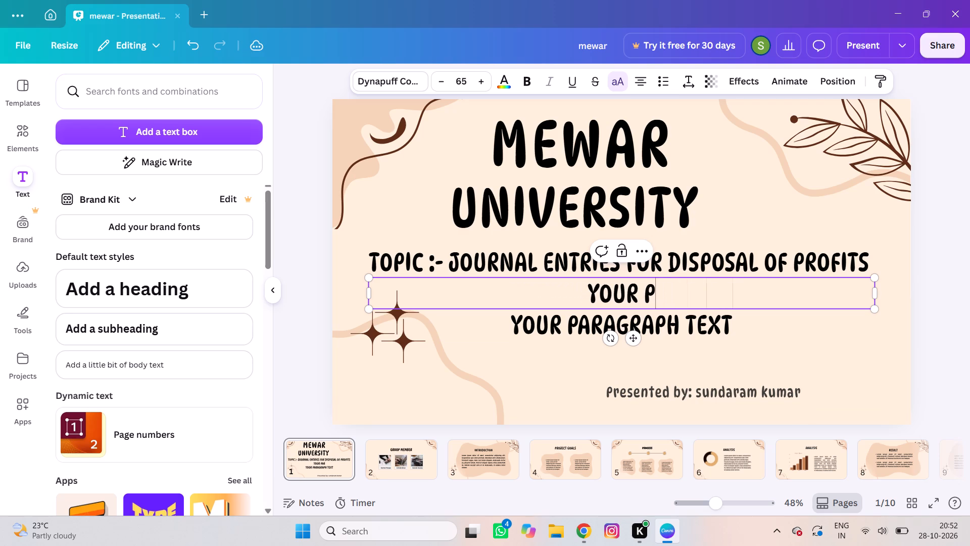
key("BackSpace")
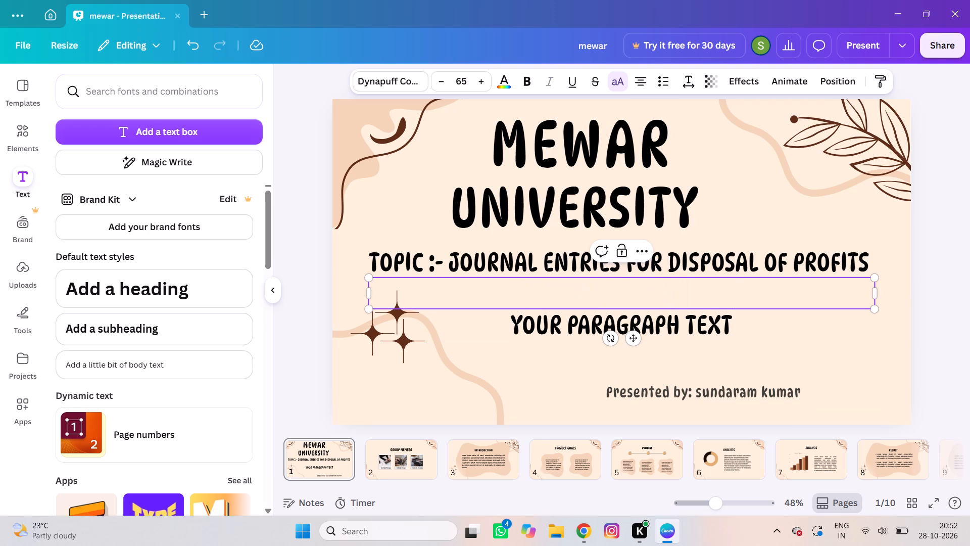
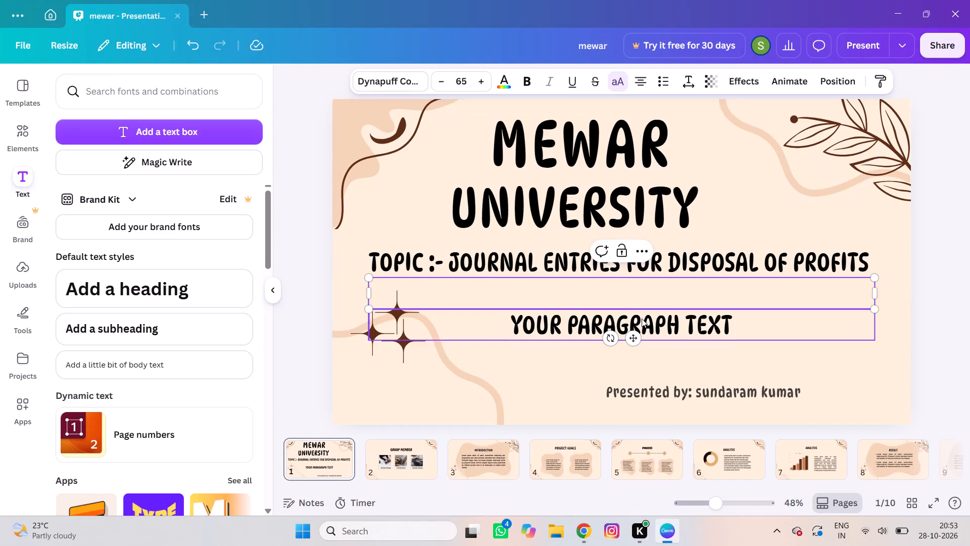
left_click(409, 460)
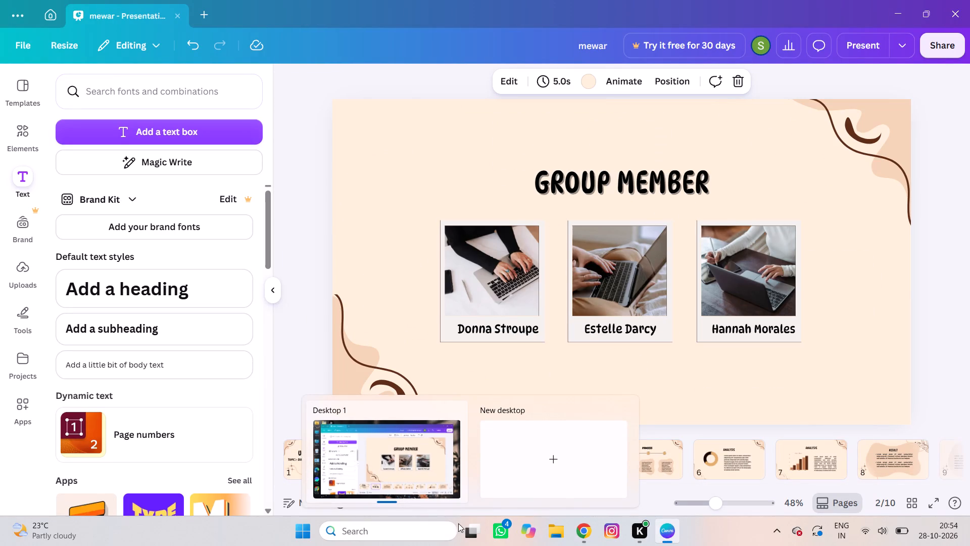
left_click(296, 527)
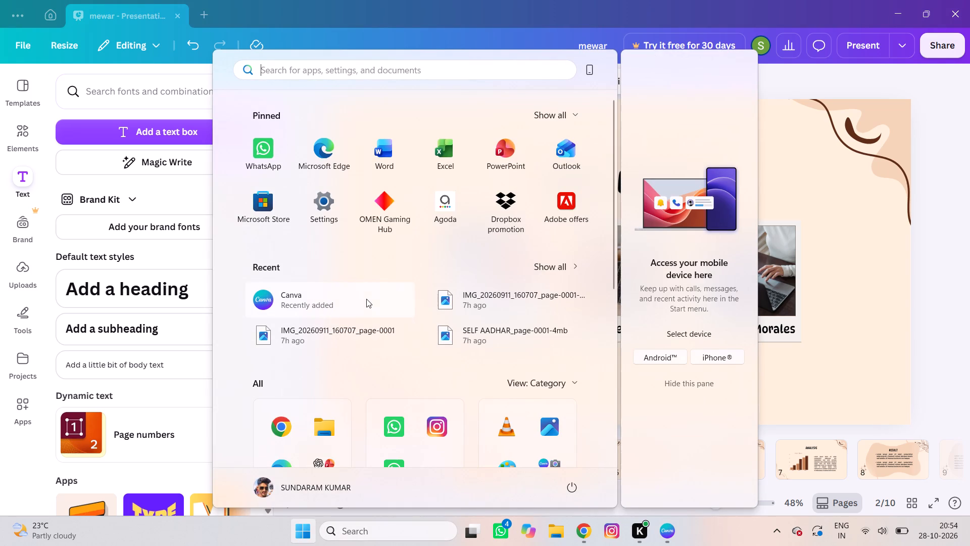
left_click(320, 464)
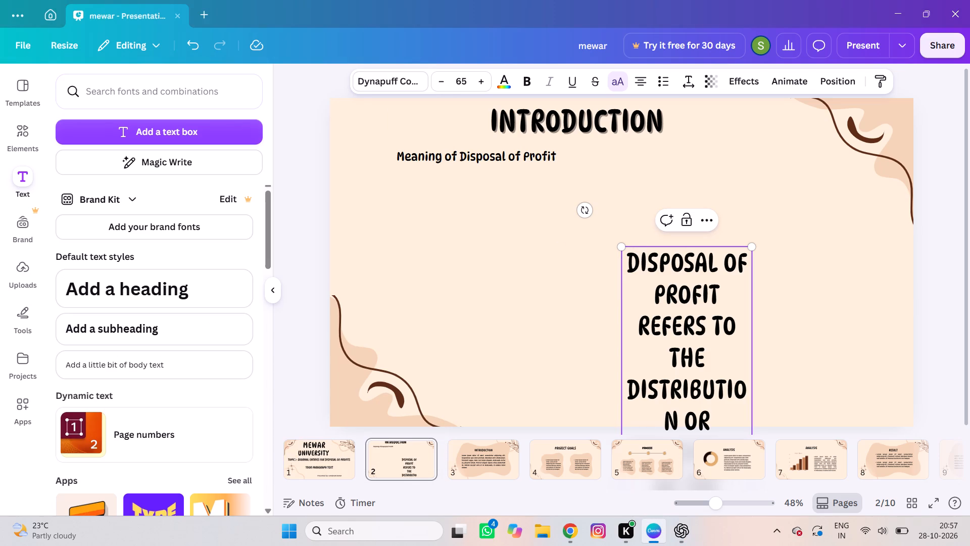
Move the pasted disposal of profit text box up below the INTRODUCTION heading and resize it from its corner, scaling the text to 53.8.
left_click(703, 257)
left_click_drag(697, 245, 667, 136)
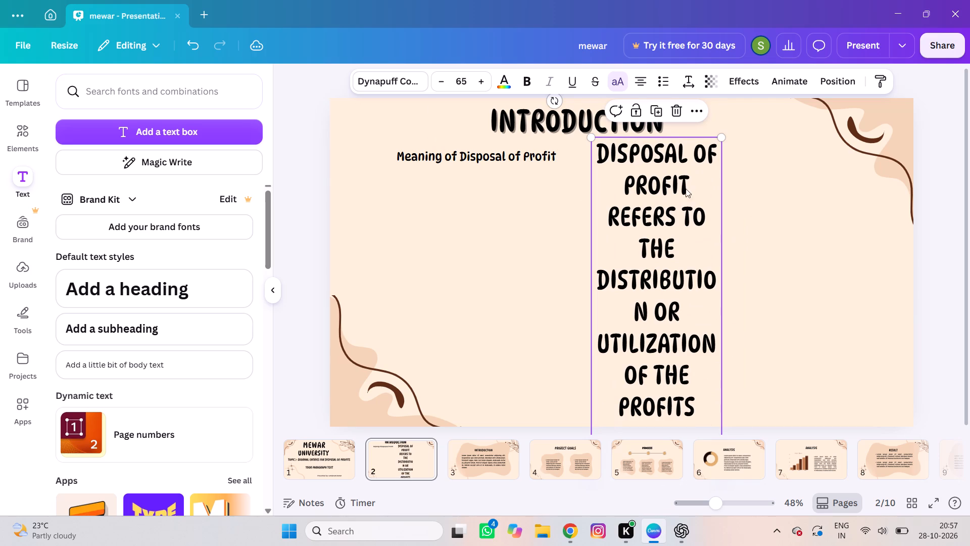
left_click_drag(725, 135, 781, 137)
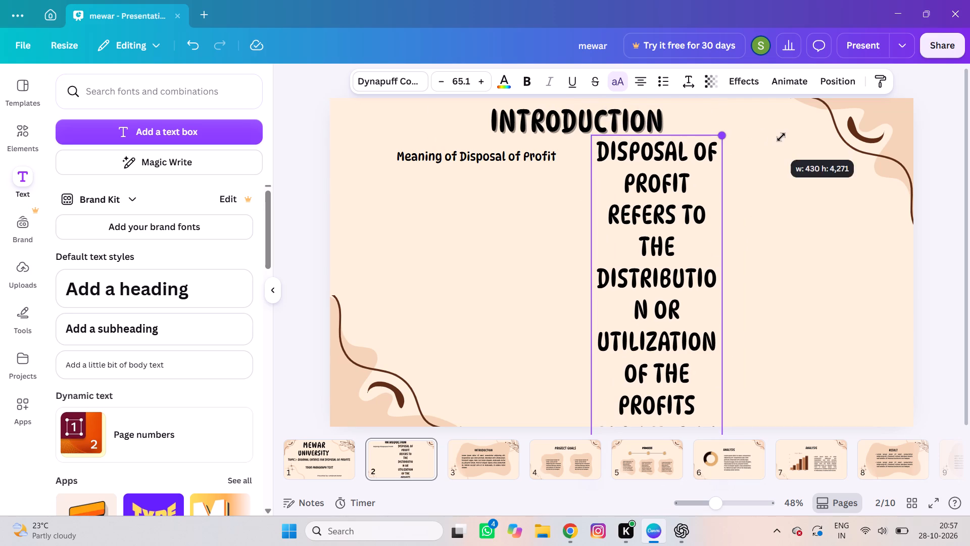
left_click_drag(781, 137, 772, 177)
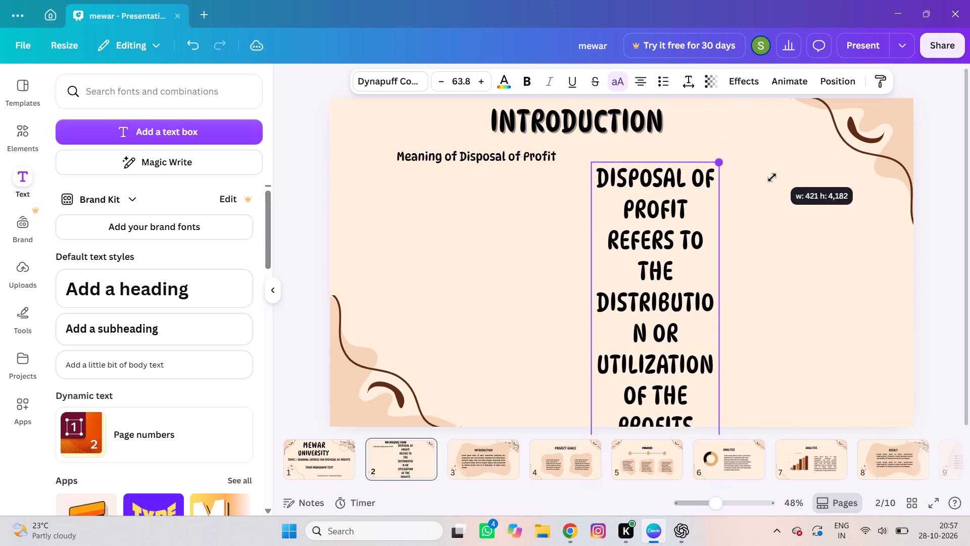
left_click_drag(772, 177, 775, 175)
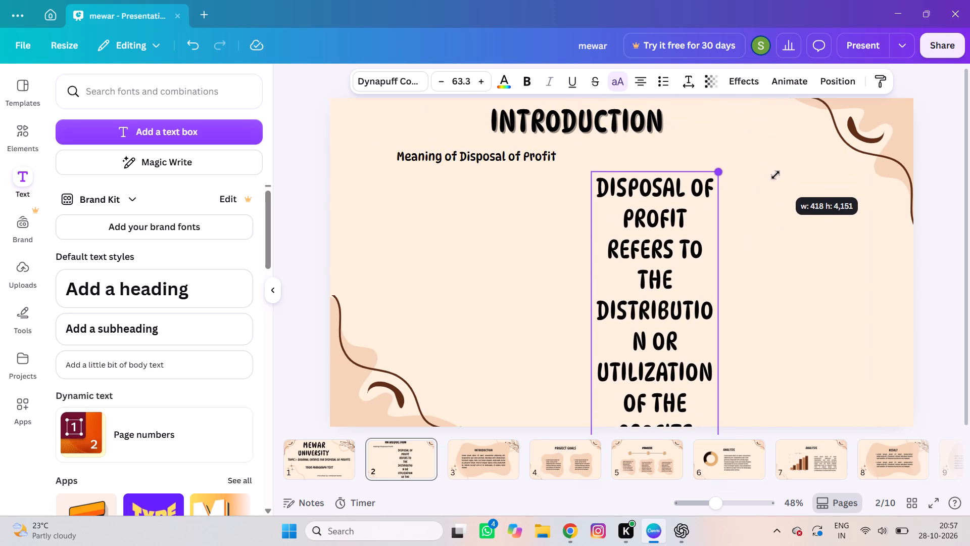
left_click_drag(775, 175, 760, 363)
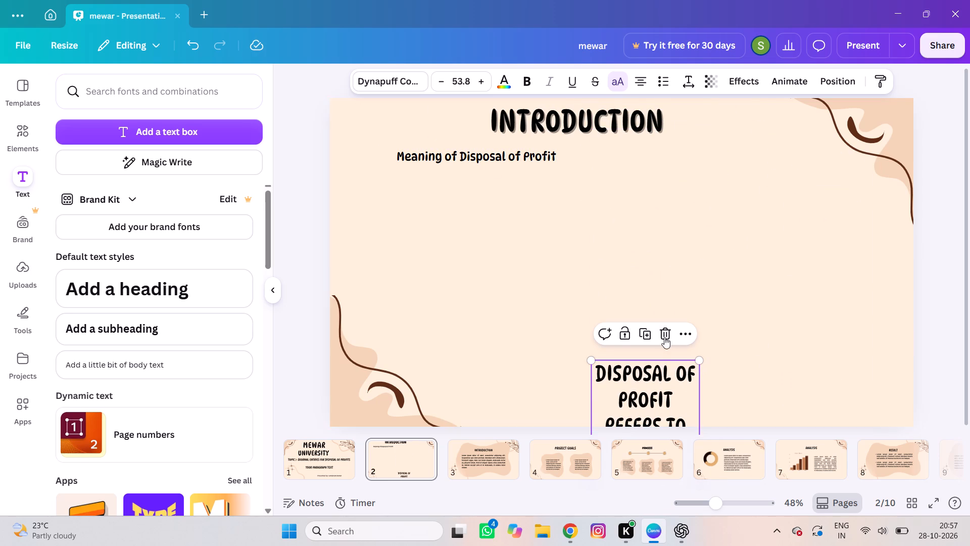
Undo the resizing, the move and the insertion of the disposal of profit text box on page 2.
left_click(682, 334)
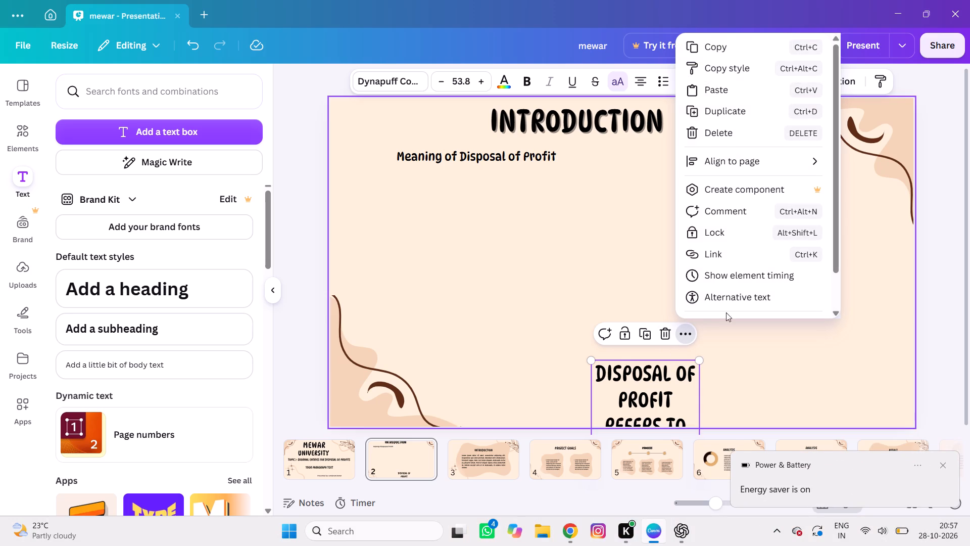
key("ctrl+z")
key("ctrl+z")
key("ctrl+z")
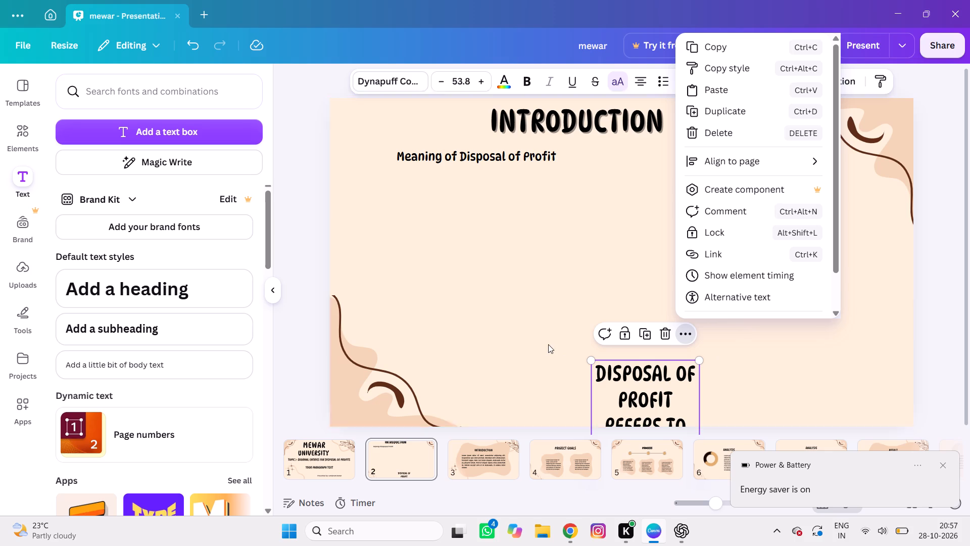
left_click(547, 344)
key("ctrl+z")
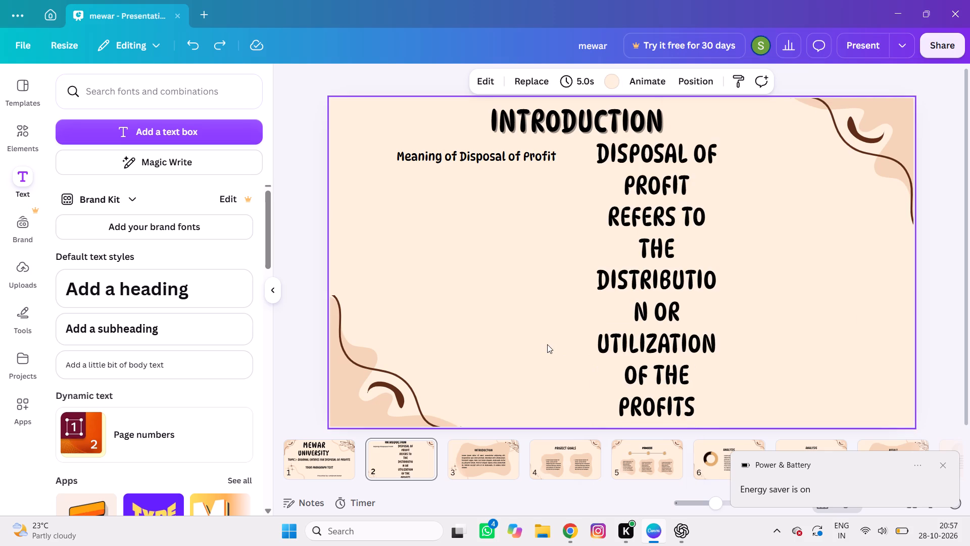
key("ctrl+z")
key("ctrl+z")
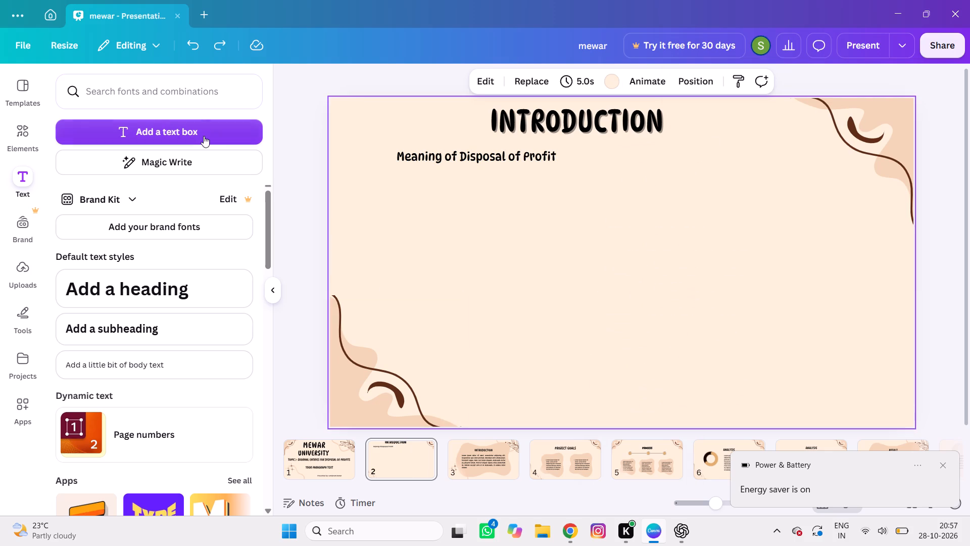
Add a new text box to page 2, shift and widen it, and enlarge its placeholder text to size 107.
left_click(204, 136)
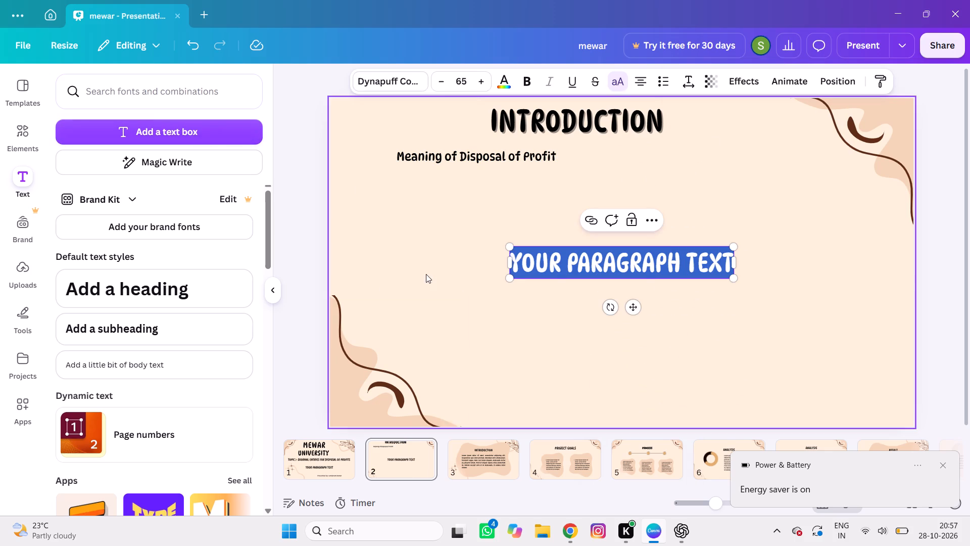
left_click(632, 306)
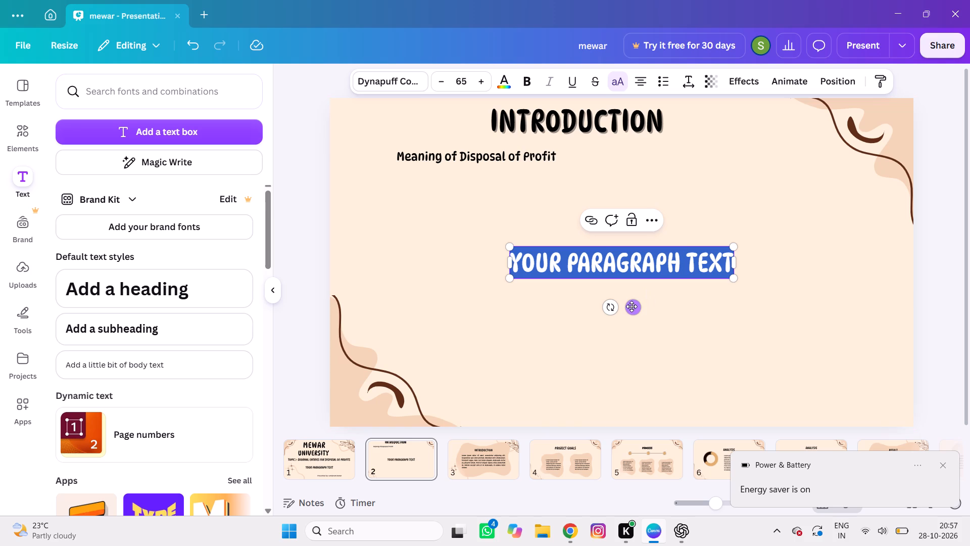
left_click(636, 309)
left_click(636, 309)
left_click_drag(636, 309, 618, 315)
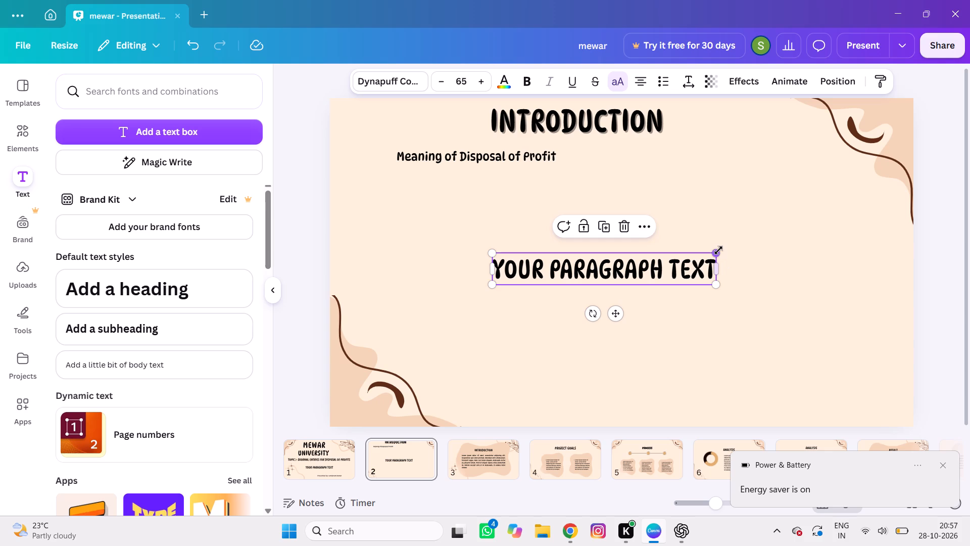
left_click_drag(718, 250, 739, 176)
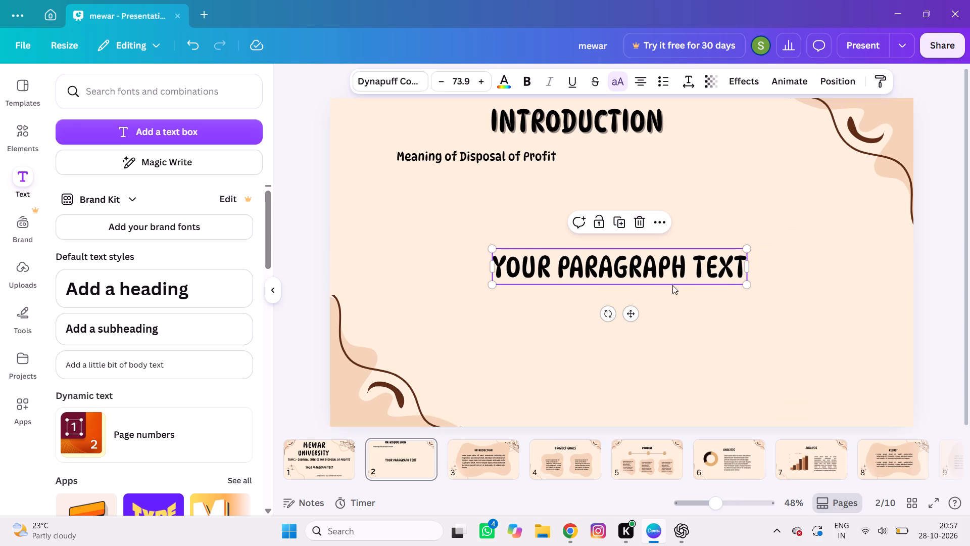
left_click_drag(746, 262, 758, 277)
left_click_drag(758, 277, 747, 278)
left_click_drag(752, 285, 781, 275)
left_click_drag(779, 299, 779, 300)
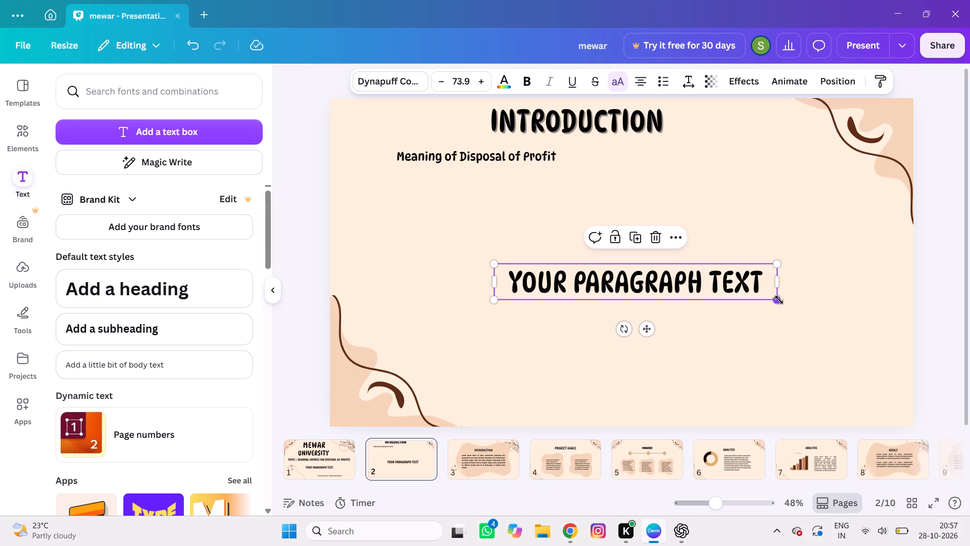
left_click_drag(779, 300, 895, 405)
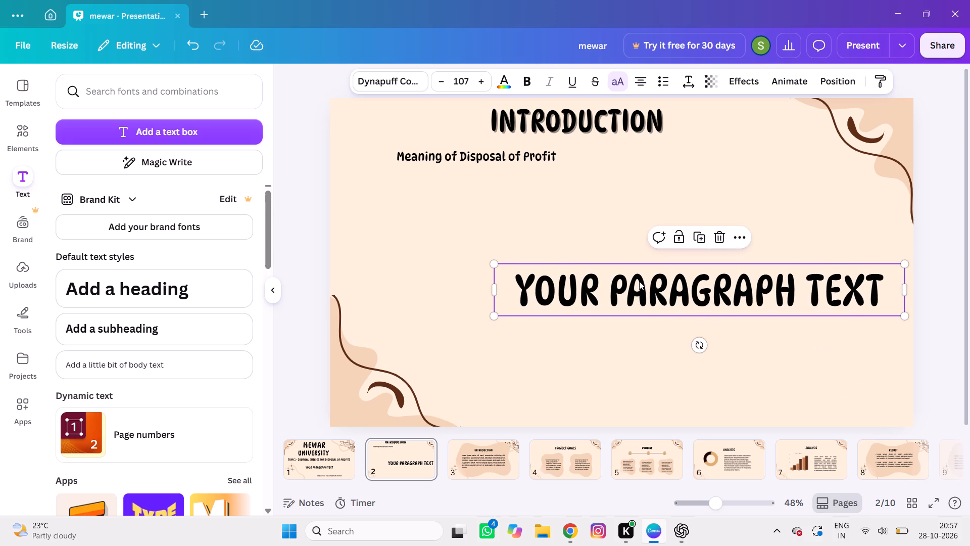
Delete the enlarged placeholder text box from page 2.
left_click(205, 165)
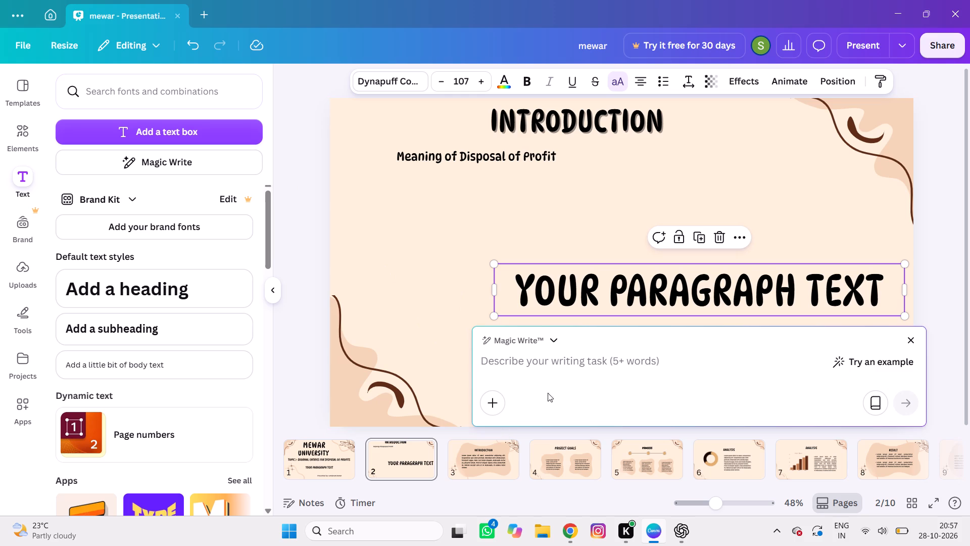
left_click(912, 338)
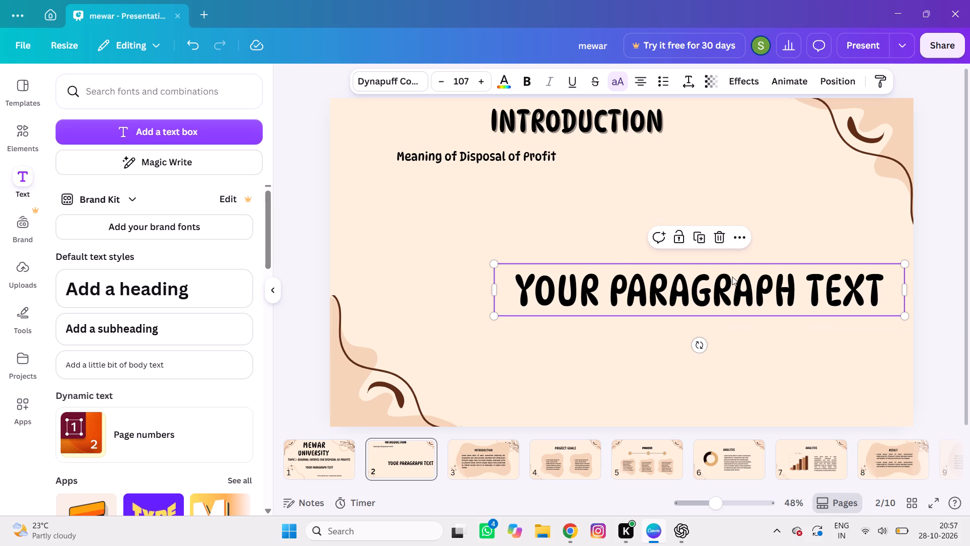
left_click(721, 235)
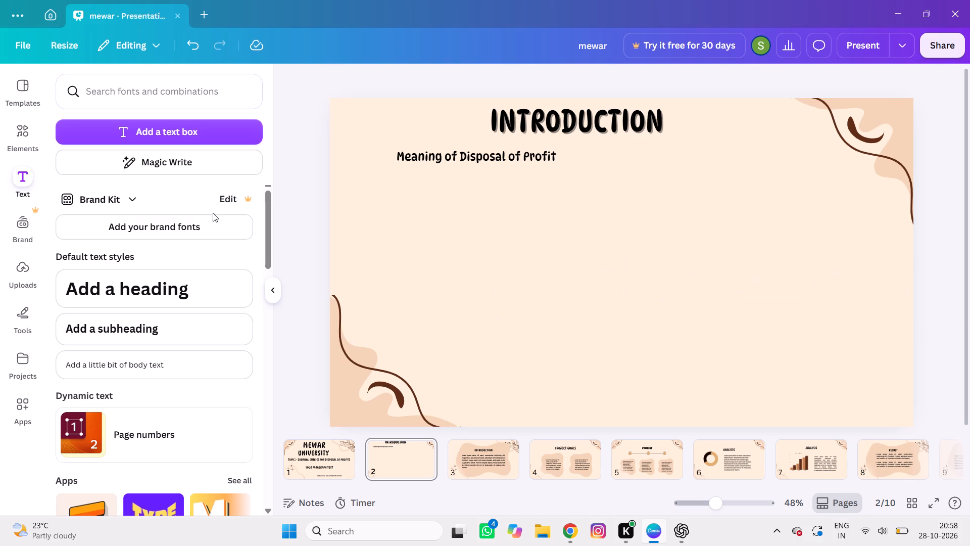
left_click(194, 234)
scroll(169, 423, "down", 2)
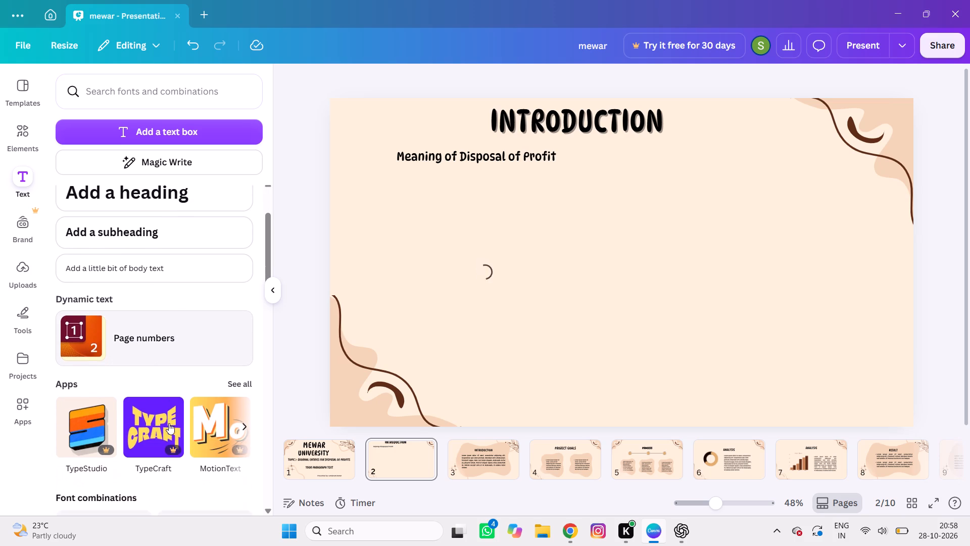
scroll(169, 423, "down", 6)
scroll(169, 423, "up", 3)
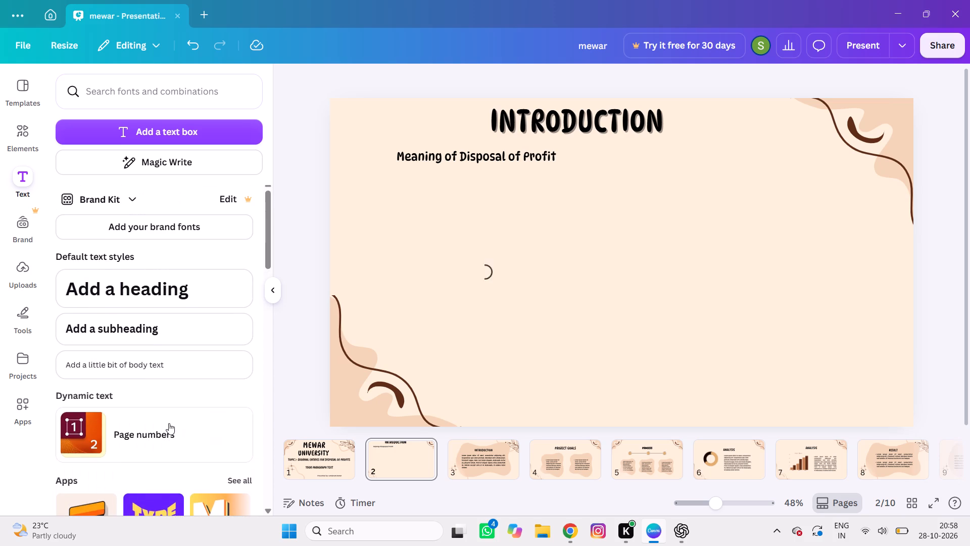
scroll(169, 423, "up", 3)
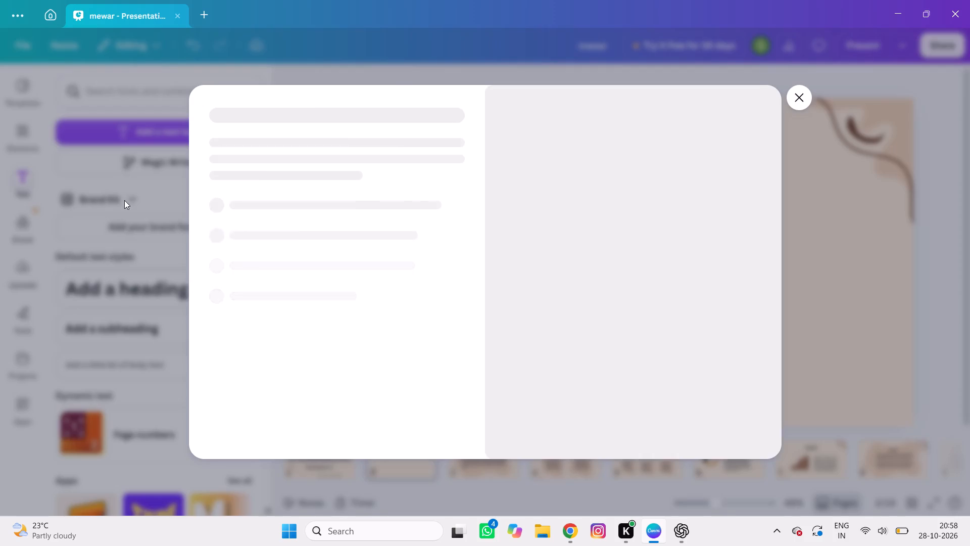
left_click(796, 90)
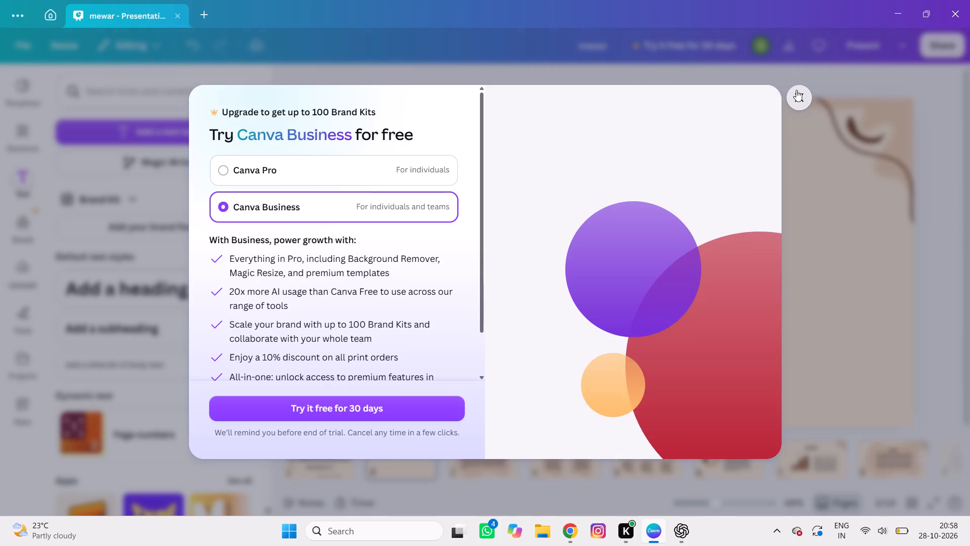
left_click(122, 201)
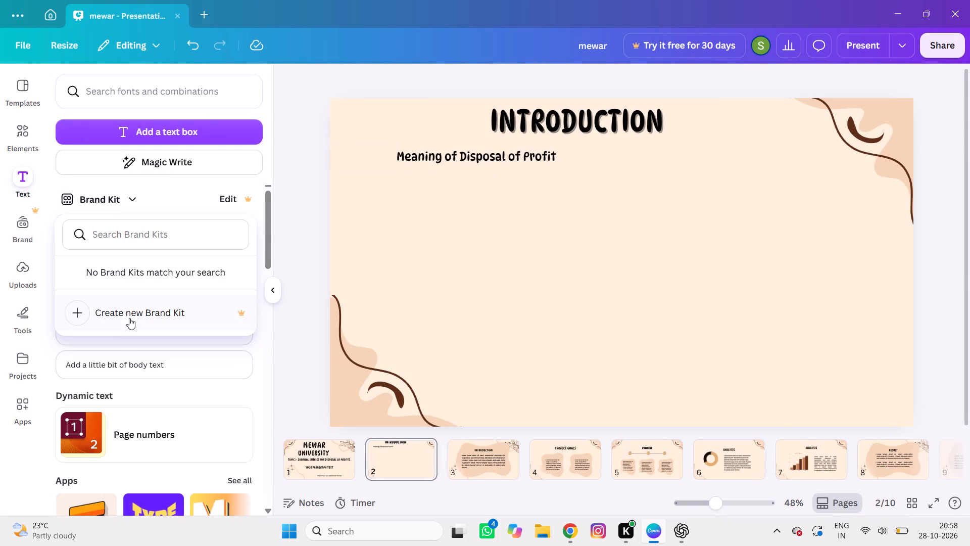
Add a new text box to page 2 and set its text box anchor to the middle.
left_click(221, 131)
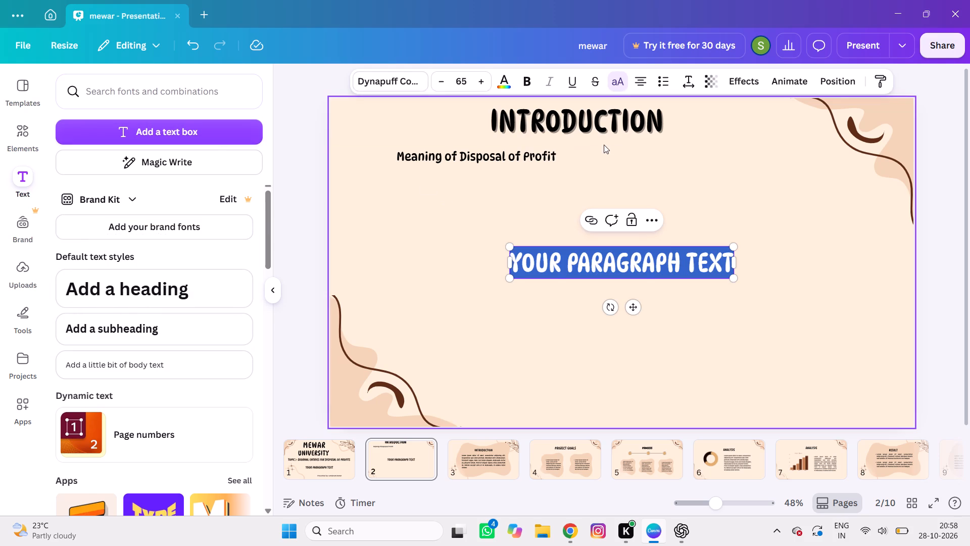
left_click(690, 77)
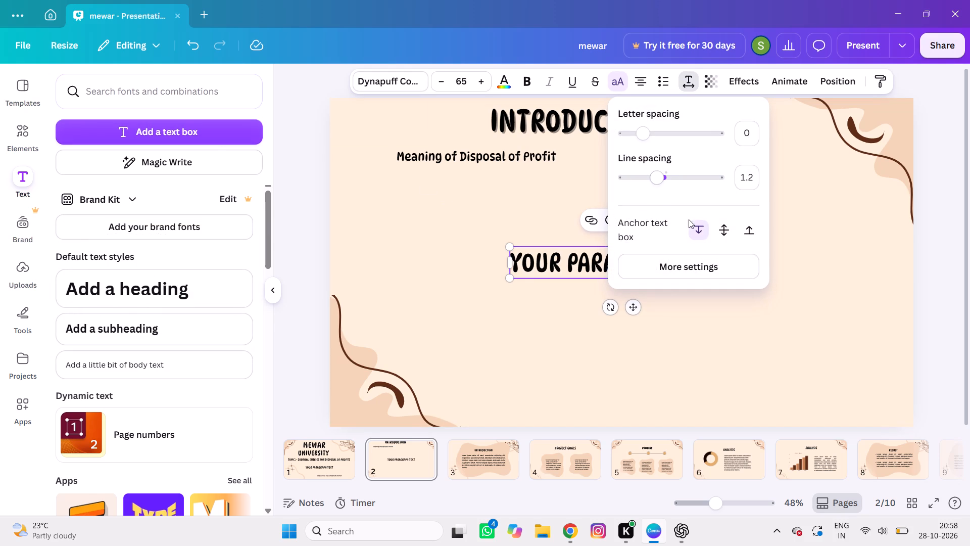
left_click(726, 230)
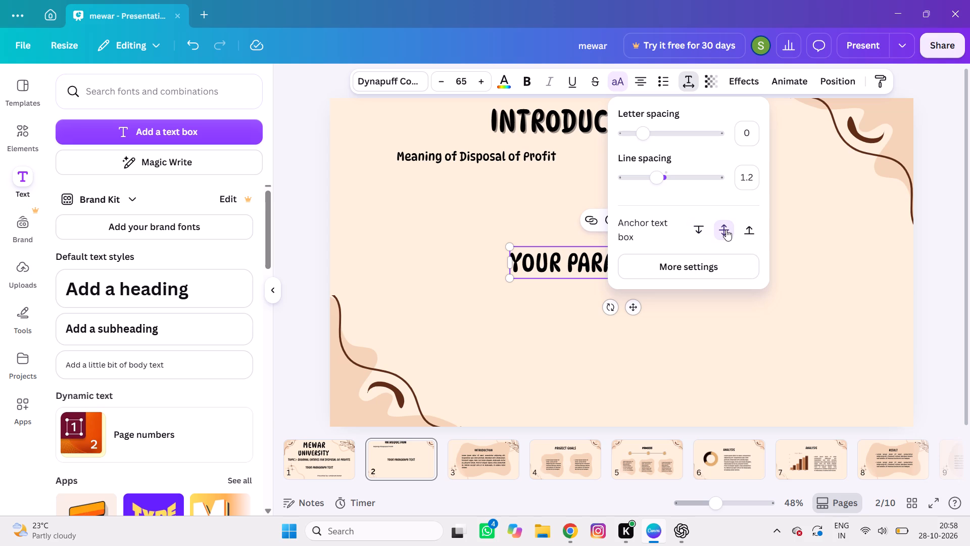
left_click(726, 230)
left_click(753, 232)
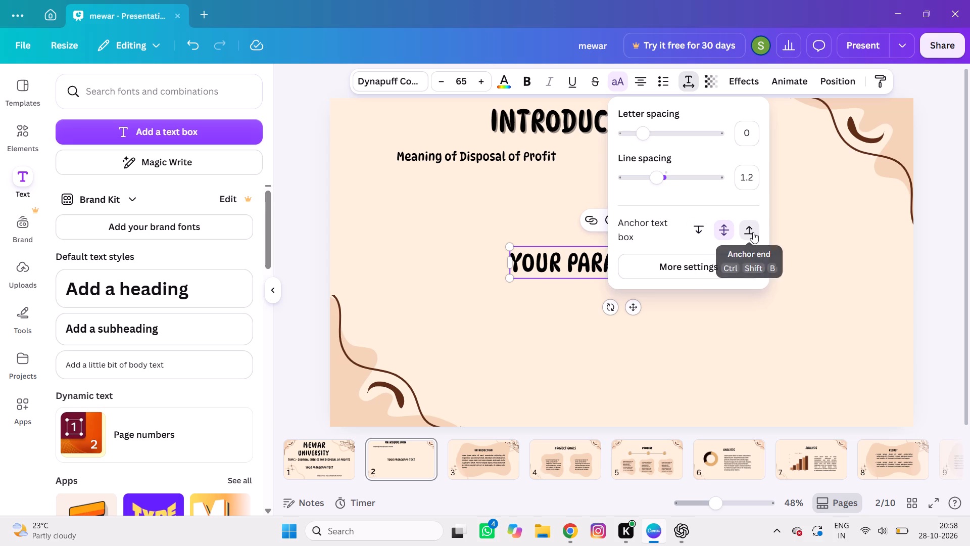
left_click(726, 233)
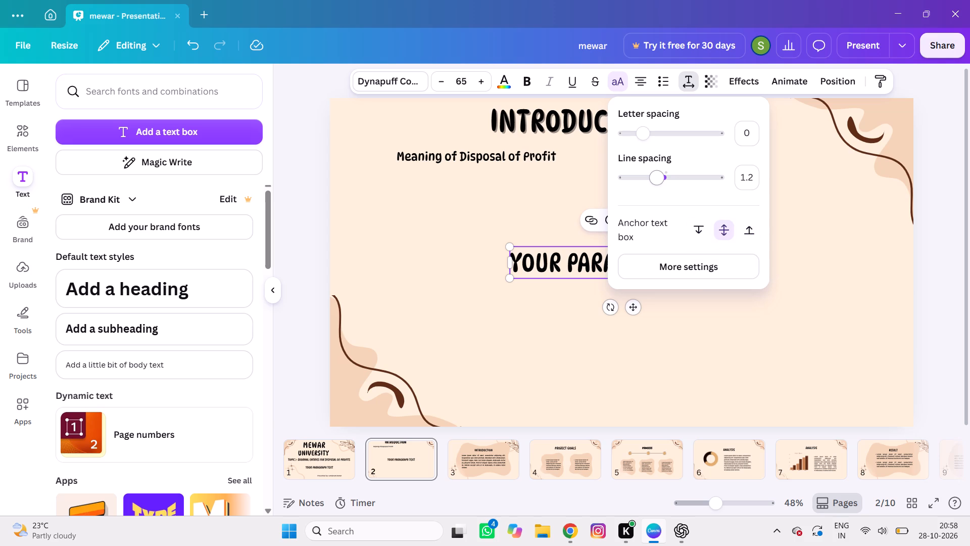
Set the new text box's line spacing to 1.49.
left_click_drag(661, 177, 747, 185)
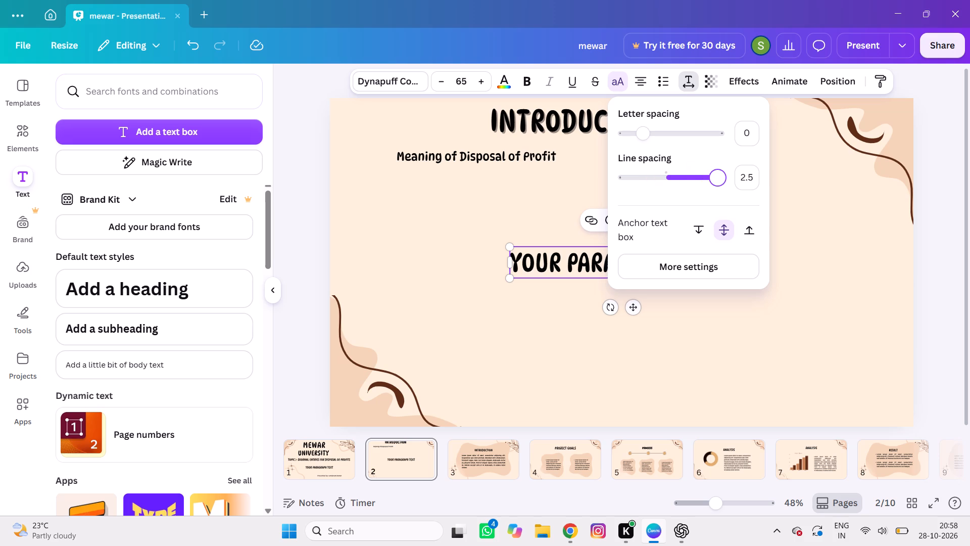
left_click_drag(747, 185, 704, 238)
left_click_drag(707, 184, 676, 191)
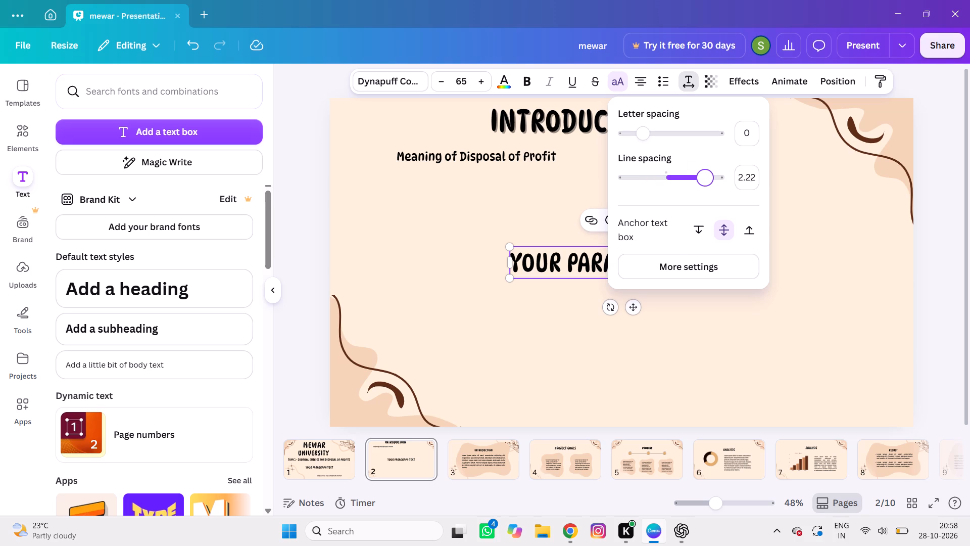
left_click_drag(676, 191, 670, 194)
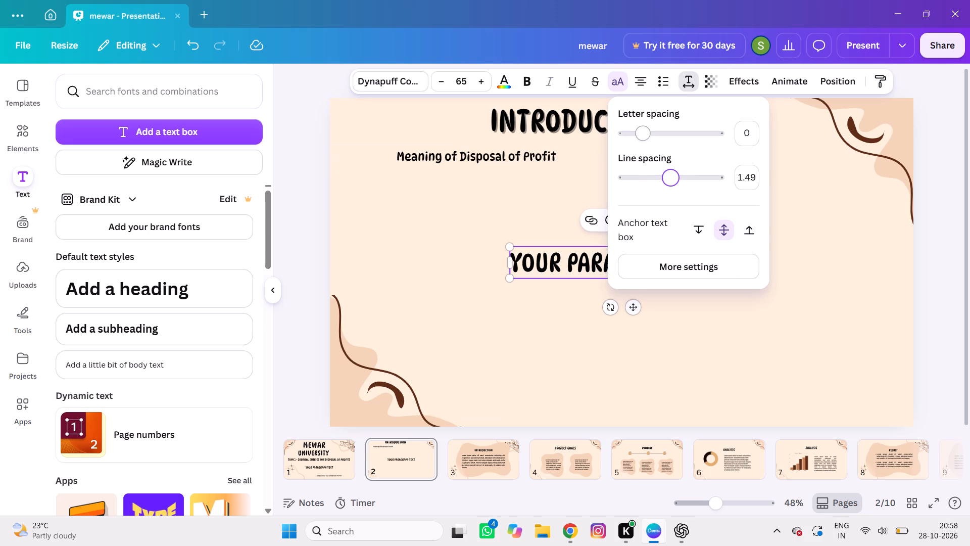
left_click(379, 78)
left_click(379, 78)
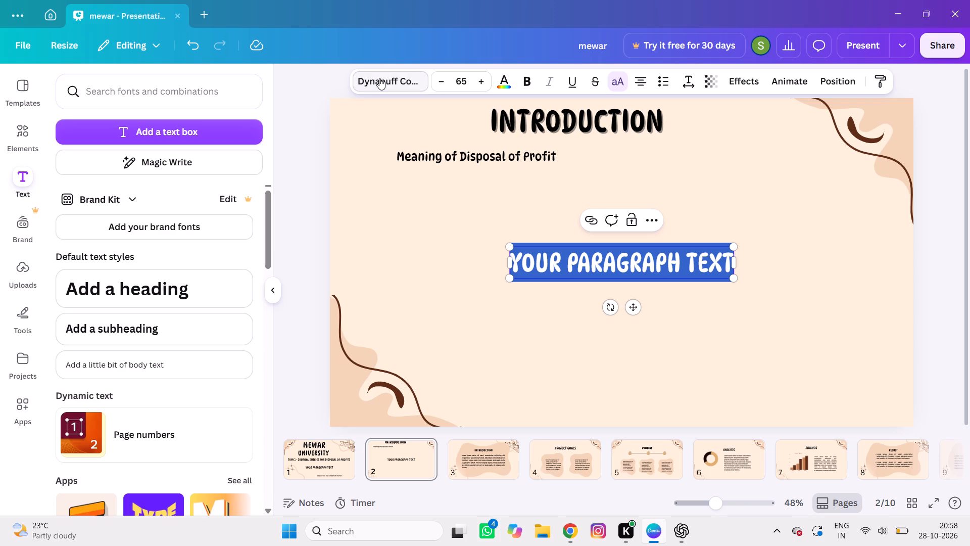
Increase the placeholder text's font size to 67.
double_click(482, 82)
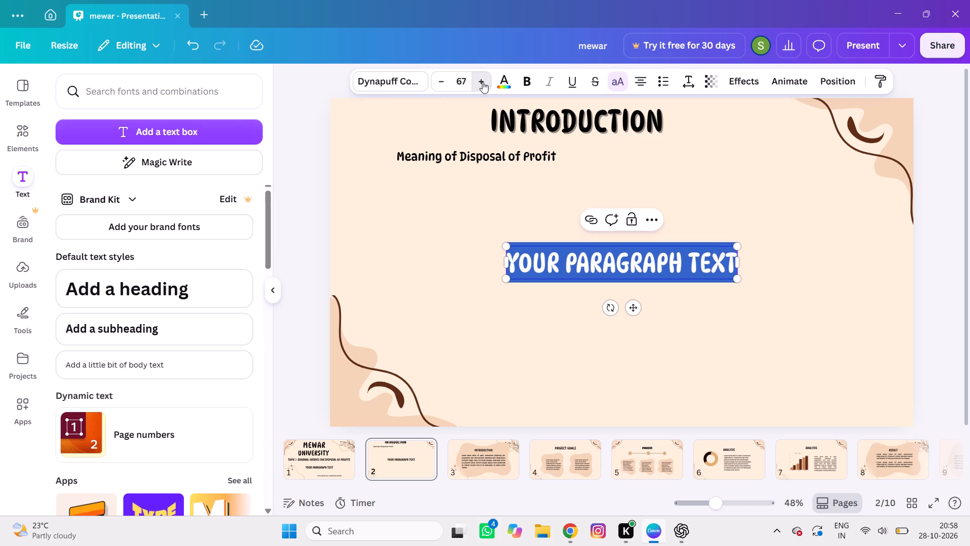
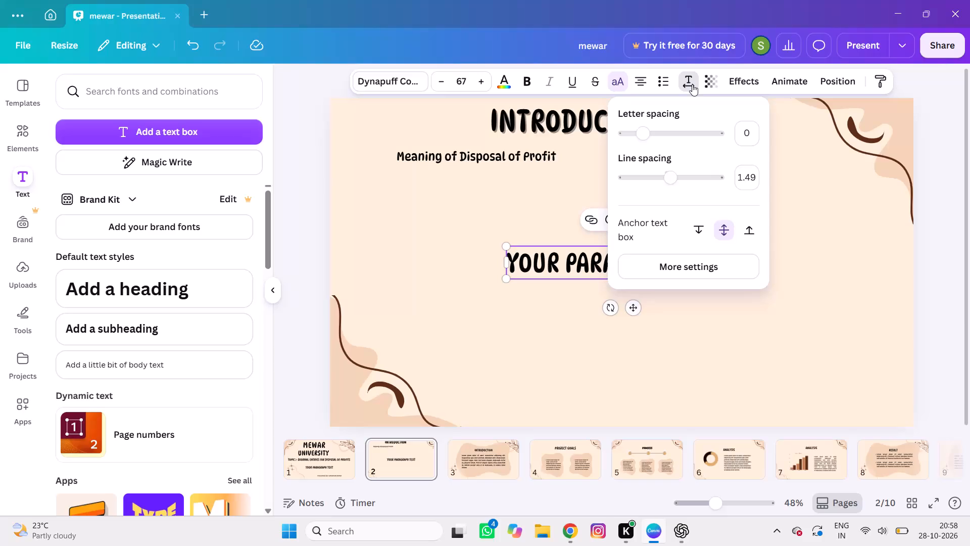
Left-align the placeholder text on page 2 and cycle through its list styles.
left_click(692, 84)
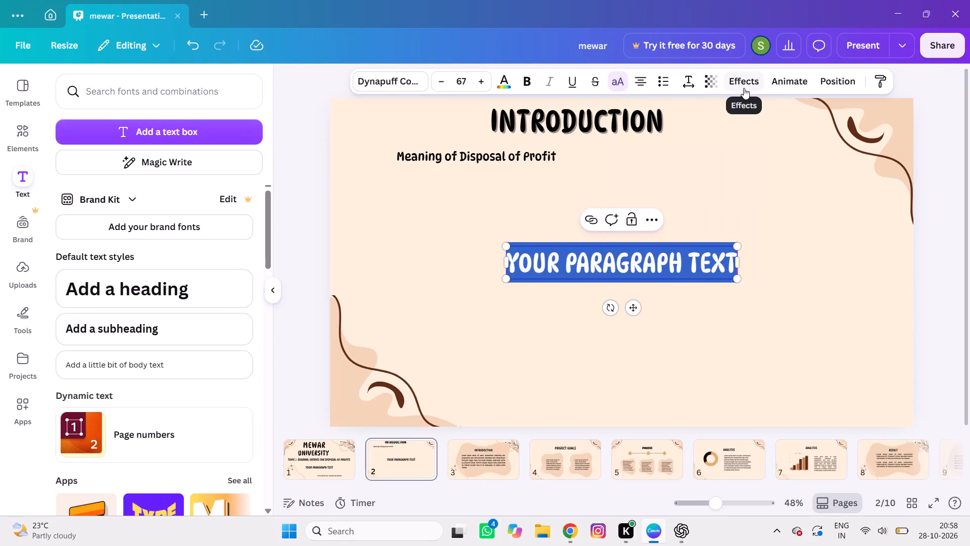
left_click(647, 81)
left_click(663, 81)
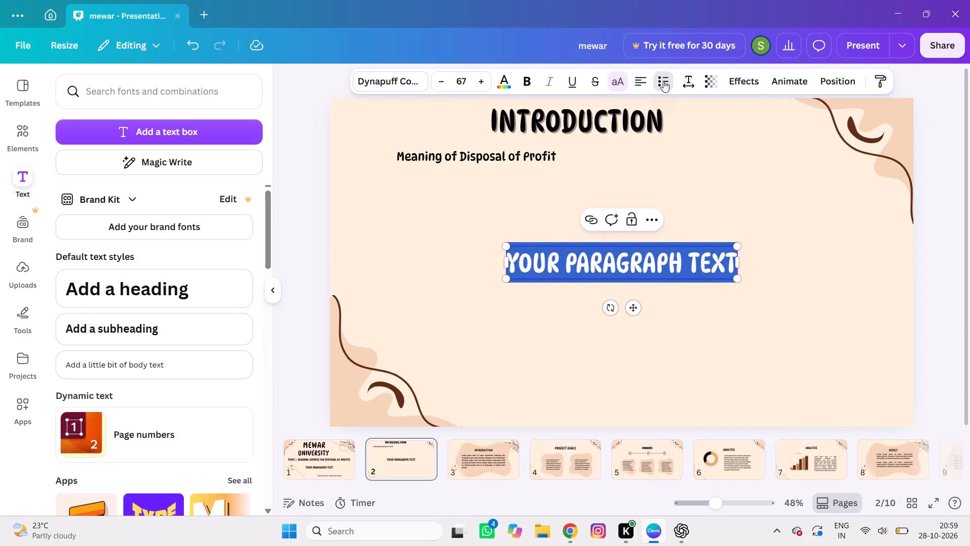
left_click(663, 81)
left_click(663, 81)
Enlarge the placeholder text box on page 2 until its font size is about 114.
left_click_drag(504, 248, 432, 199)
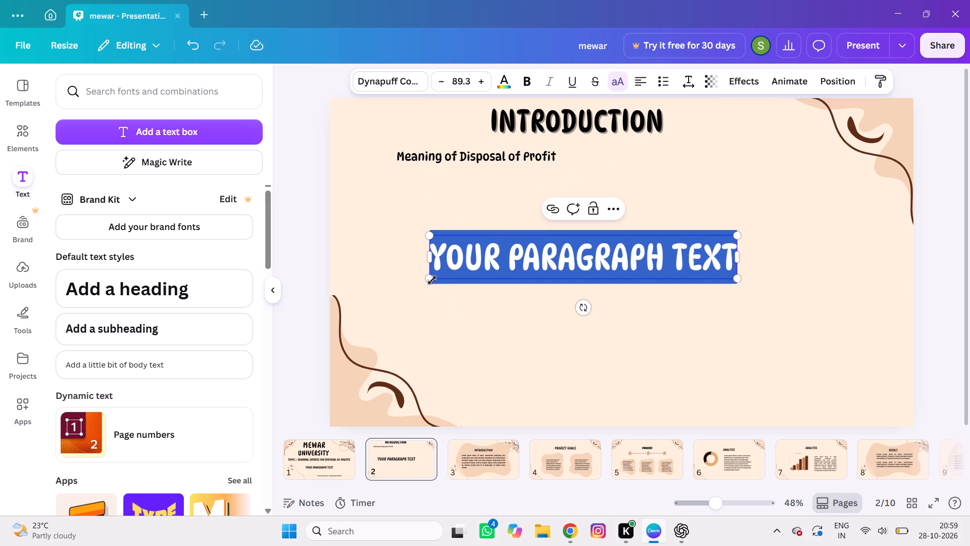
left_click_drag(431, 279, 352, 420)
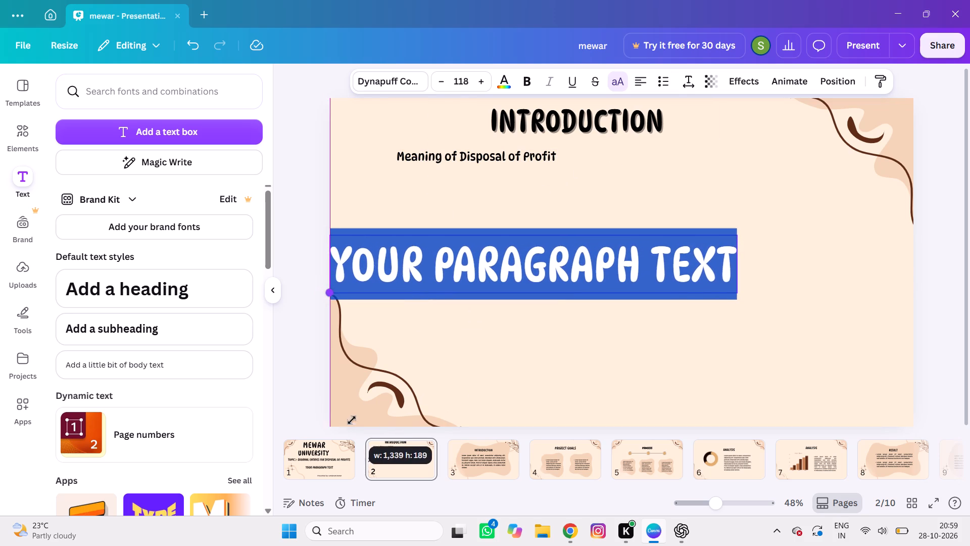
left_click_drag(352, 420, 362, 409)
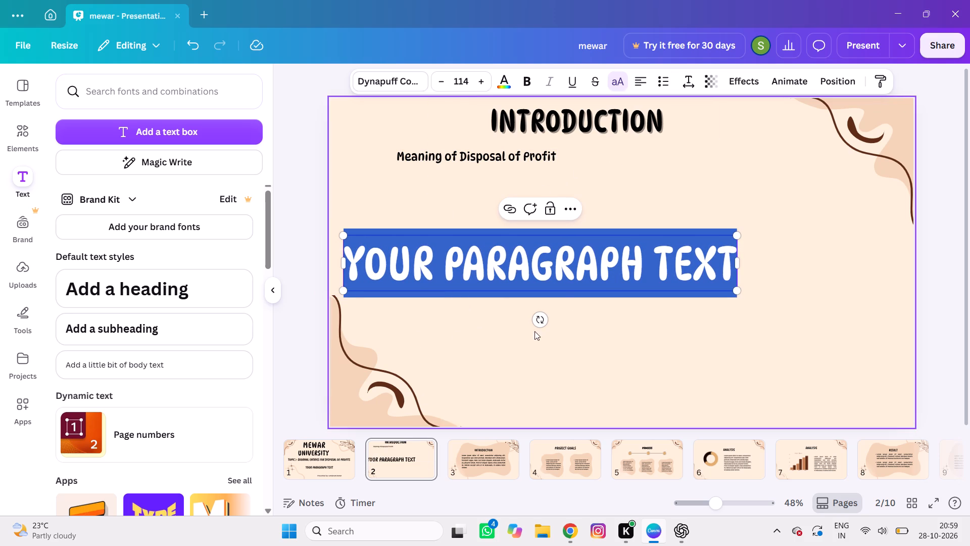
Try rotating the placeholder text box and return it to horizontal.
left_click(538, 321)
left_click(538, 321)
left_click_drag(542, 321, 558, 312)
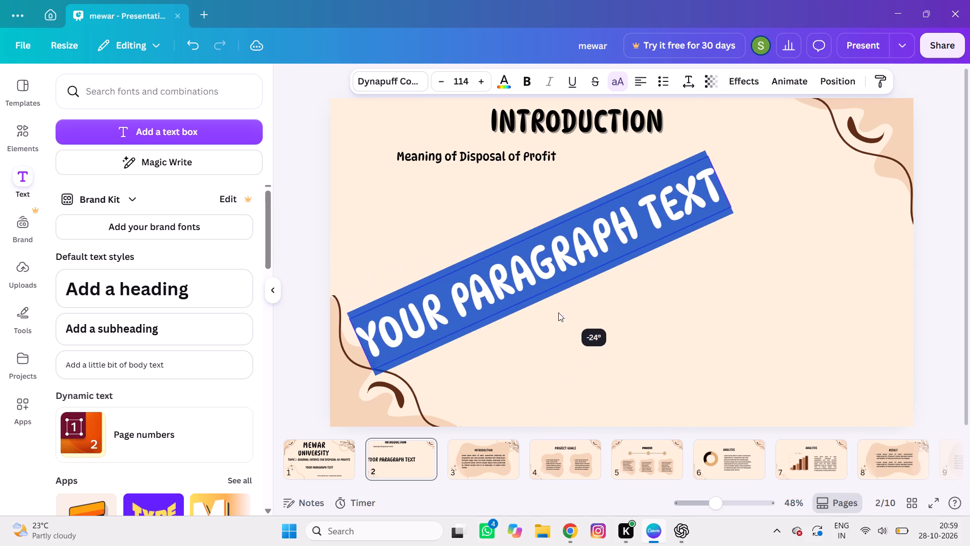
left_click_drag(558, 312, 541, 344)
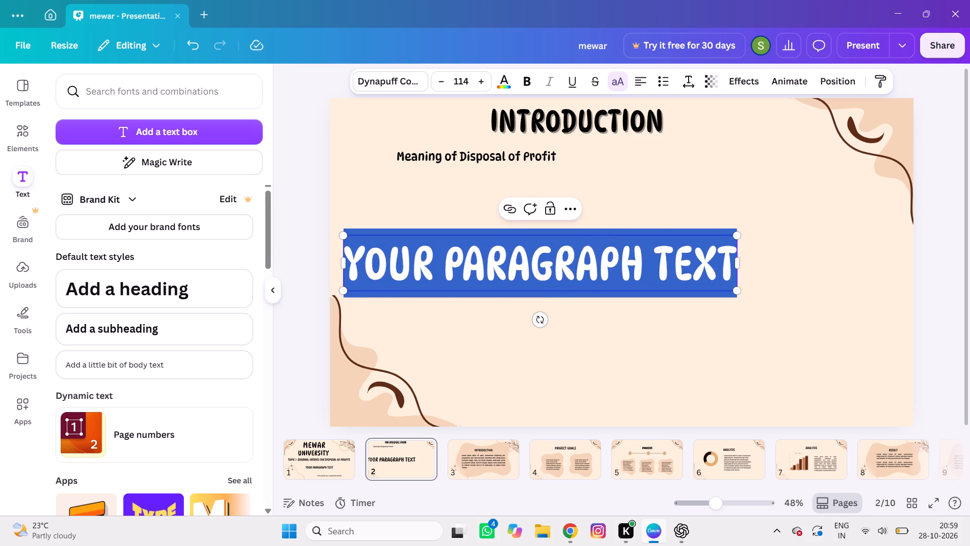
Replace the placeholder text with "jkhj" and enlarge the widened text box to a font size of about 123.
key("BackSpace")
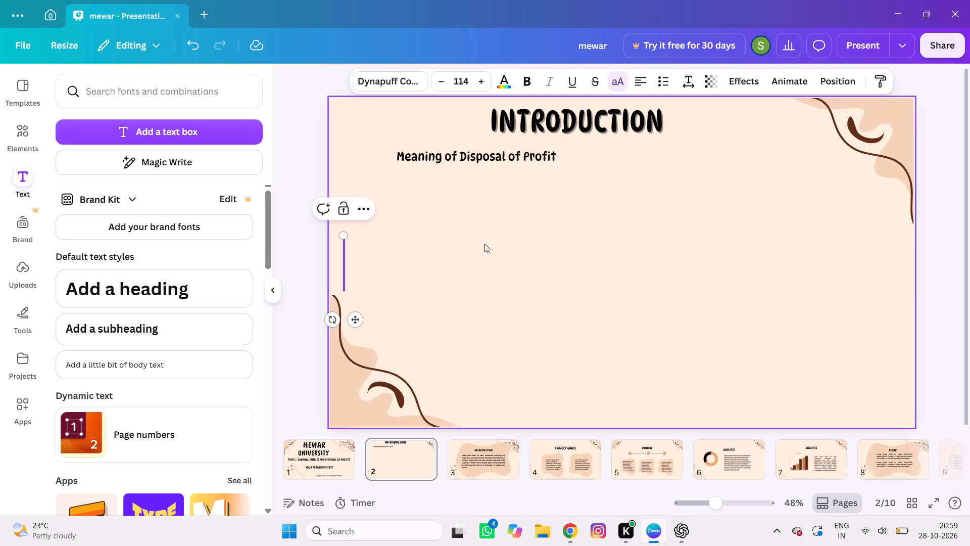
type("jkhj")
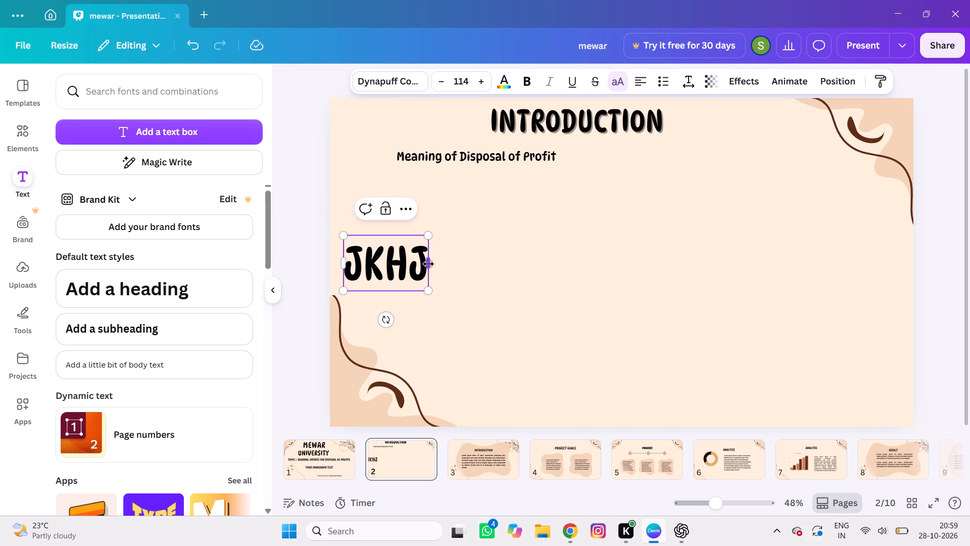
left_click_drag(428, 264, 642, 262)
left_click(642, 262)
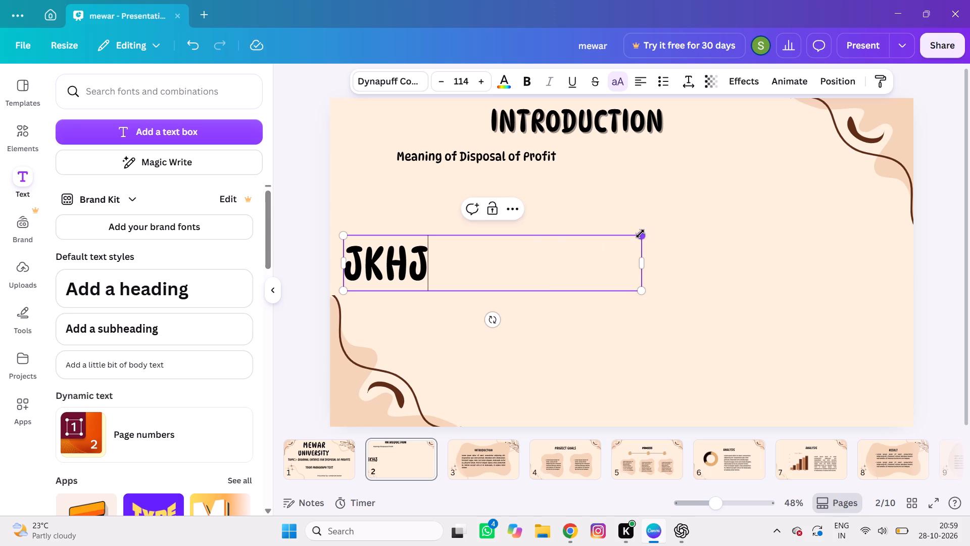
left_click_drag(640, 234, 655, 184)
Clear all the text from the widened text box on page 2.
key("BackSpace")
key("BackSpace")
key("BackSpace")
key("BackSpace")
key("BackSpace")
key("BackSpace")
key("BackSpace")
key("BackSpace")
key("BackSpace")
key("BackSpace")
key("BackSpace")
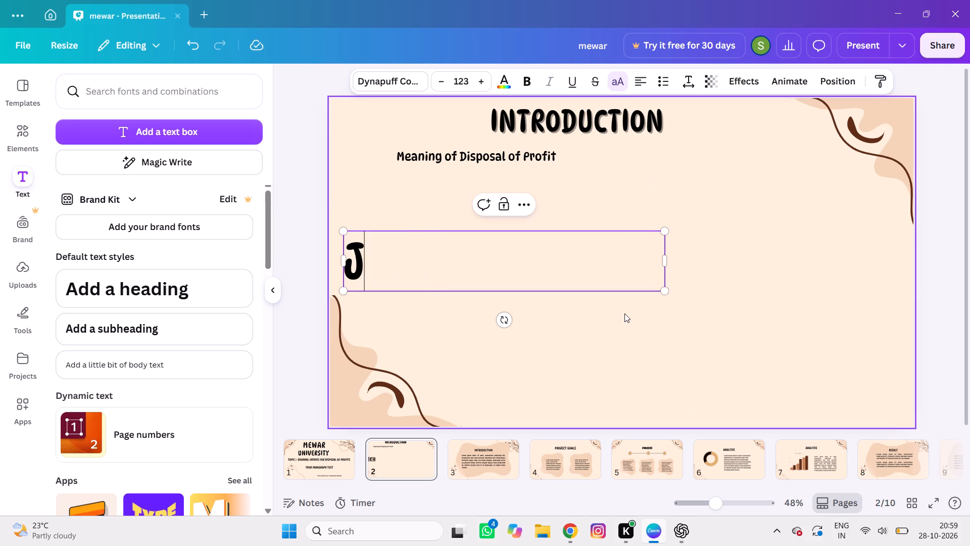
left_click(596, 264)
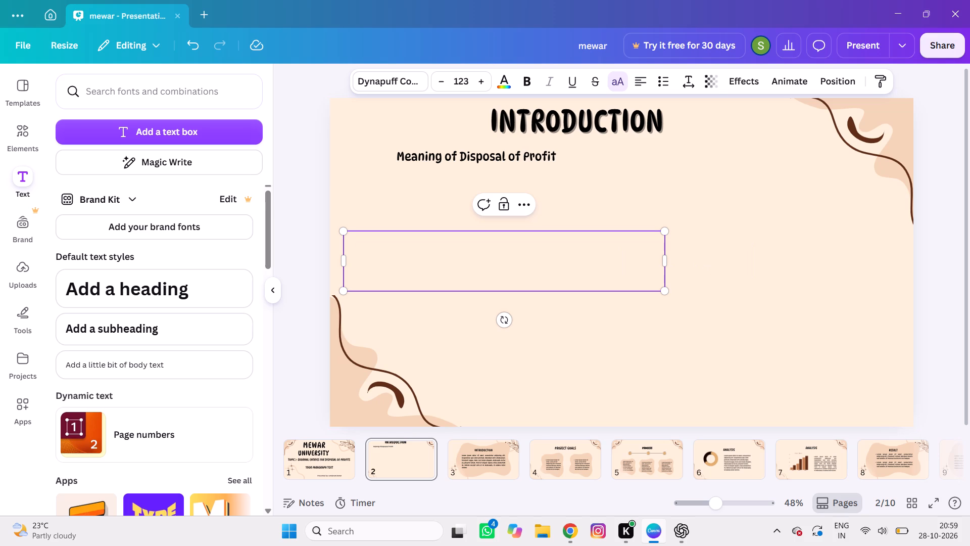
key("BackSpace")
Paste the copied paragraph explaining disposal of profit onto page 2.
left_click(522, 206)
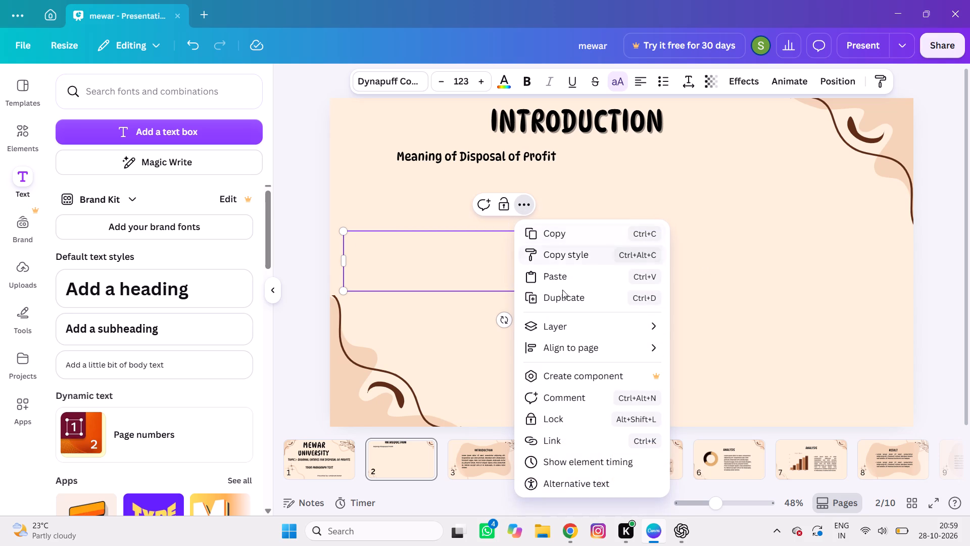
left_click(568, 271)
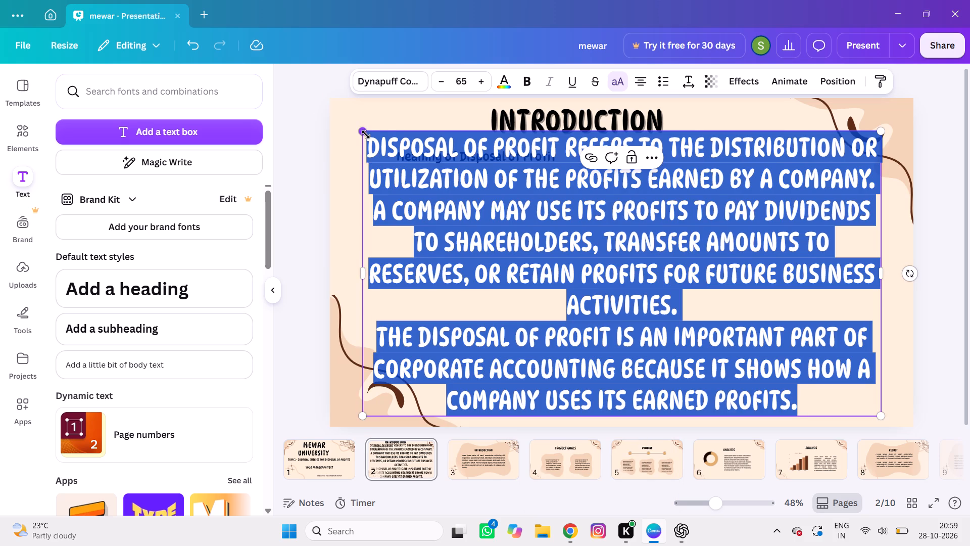
Shrink the pasted paragraph to a font size of about 54.3 and position it below the "Meaning of Disposal of Profit" subtitle.
left_click_drag(366, 134, 397, 197)
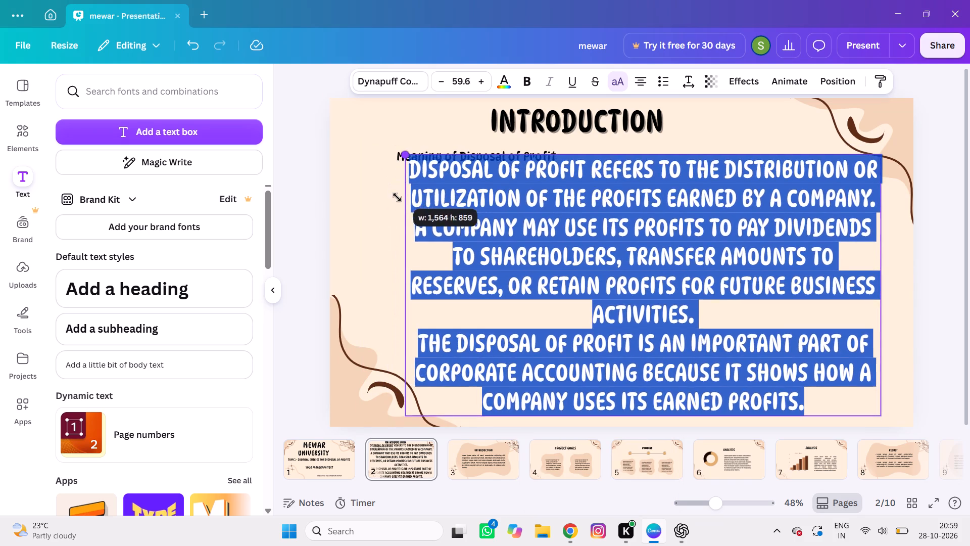
left_click_drag(397, 197, 425, 229)
left_click(425, 229)
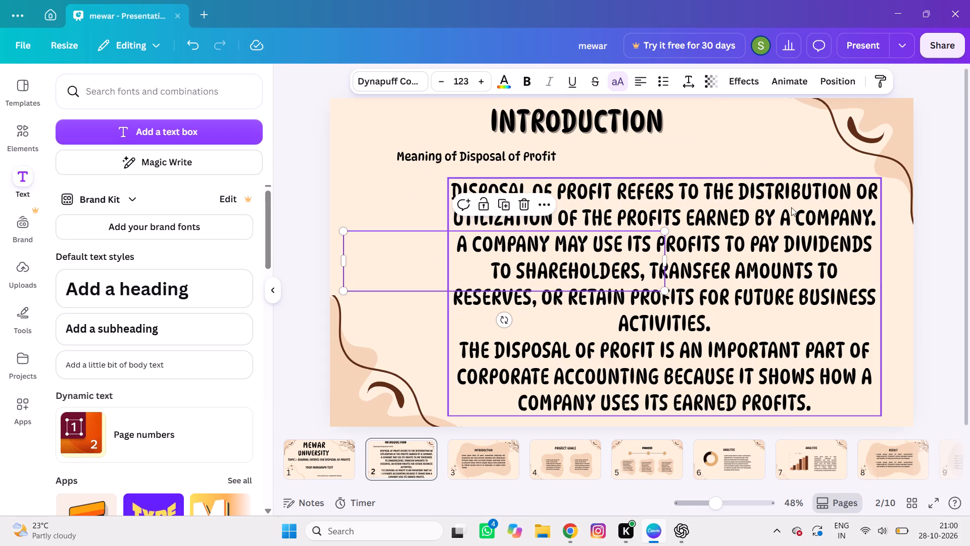
left_click(833, 219)
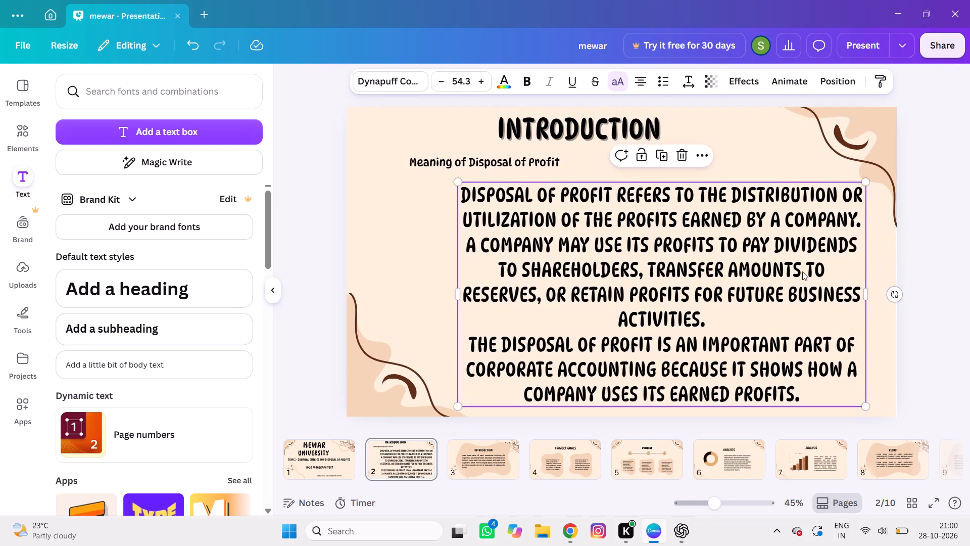
left_click_drag(792, 270, 694, 269)
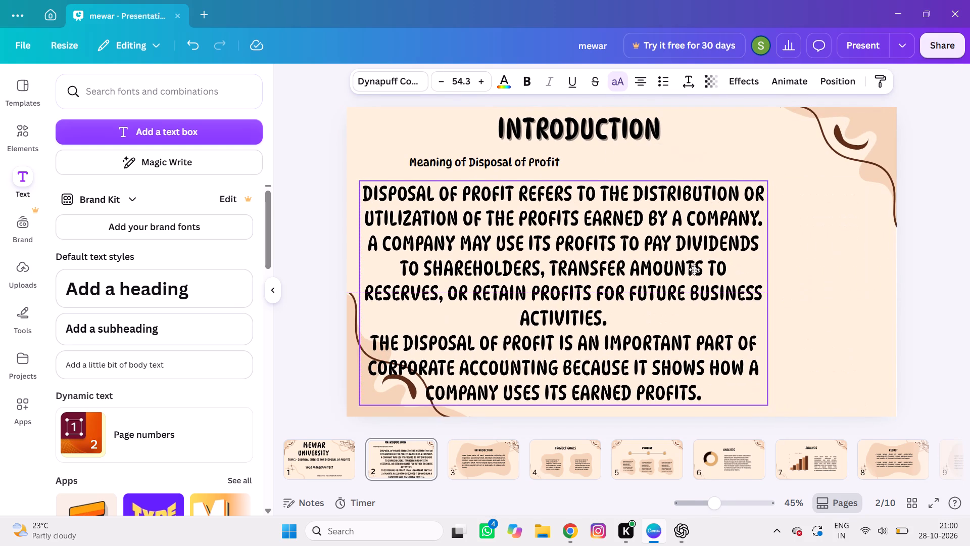
left_click_drag(694, 269, 756, 276)
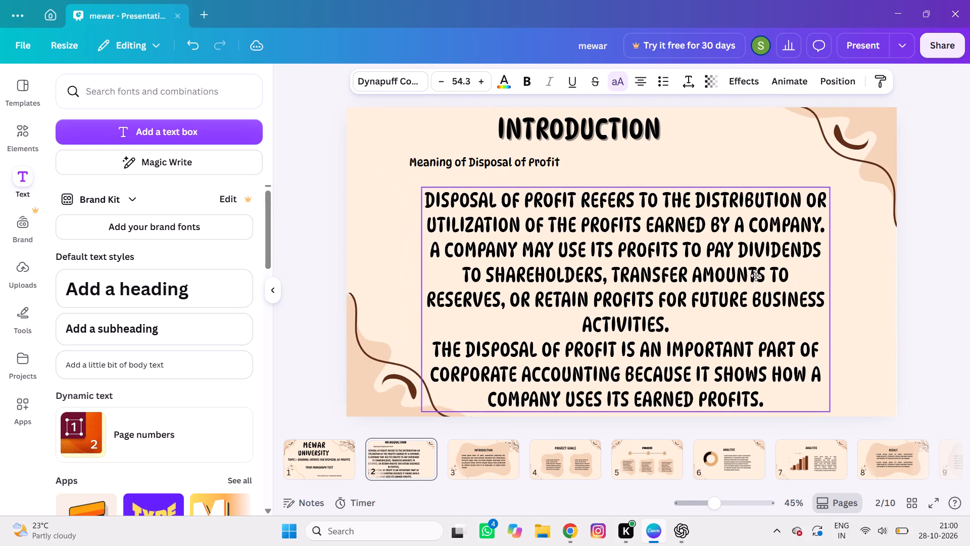
left_click_drag(756, 276, 767, 278)
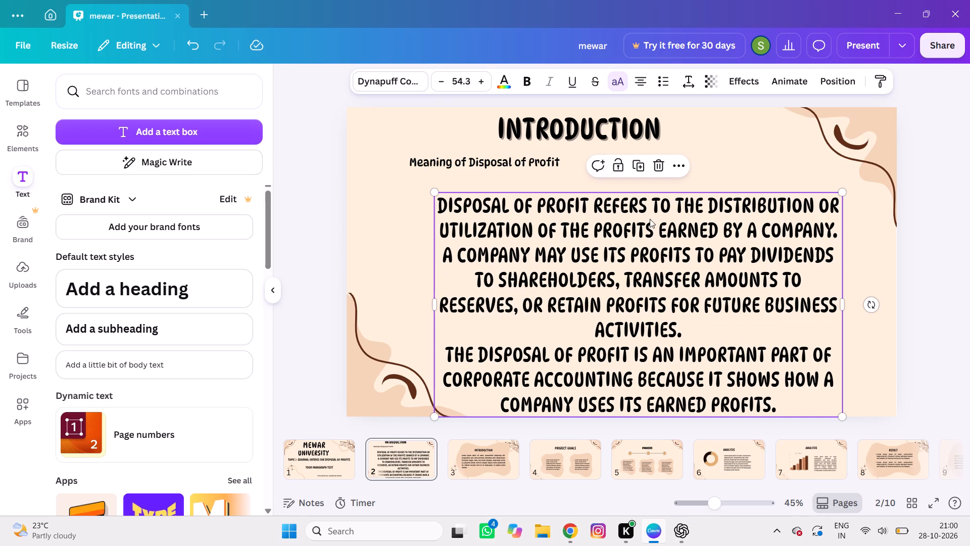
Move the "Meaning of Disposal of Profit" subtitle to sit roughly centred between the INTRODUCTION heading and the body paragraph.
left_click(481, 164)
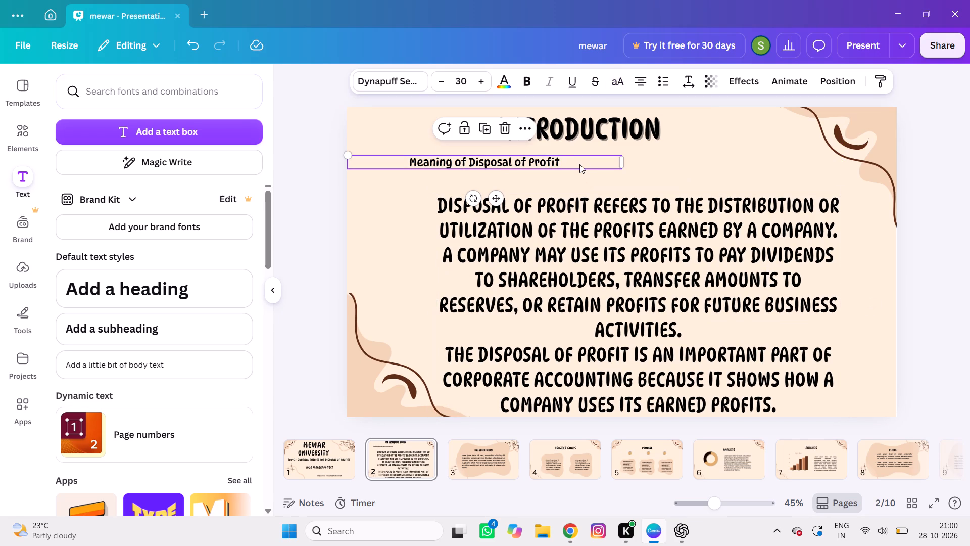
left_click_drag(572, 155, 701, 159)
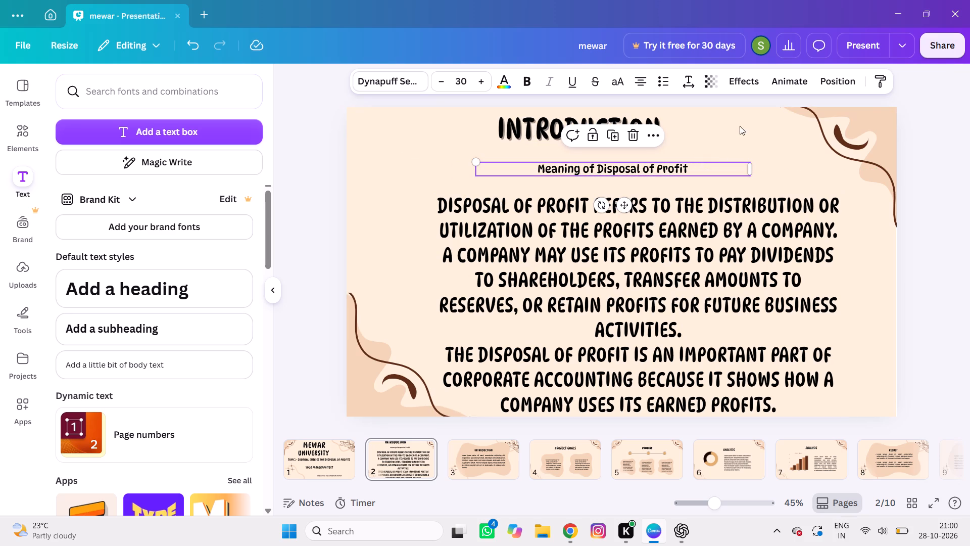
left_click(768, 134)
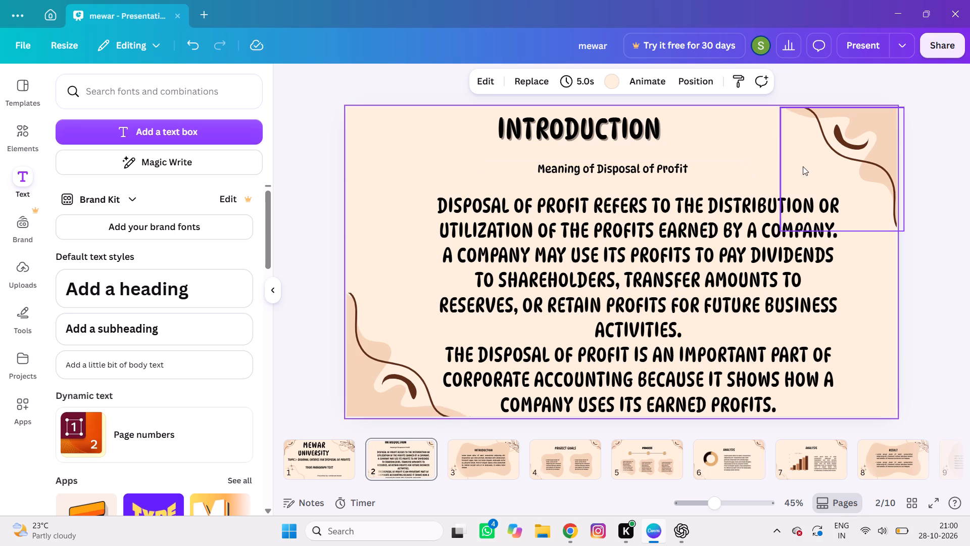
left_click(943, 138)
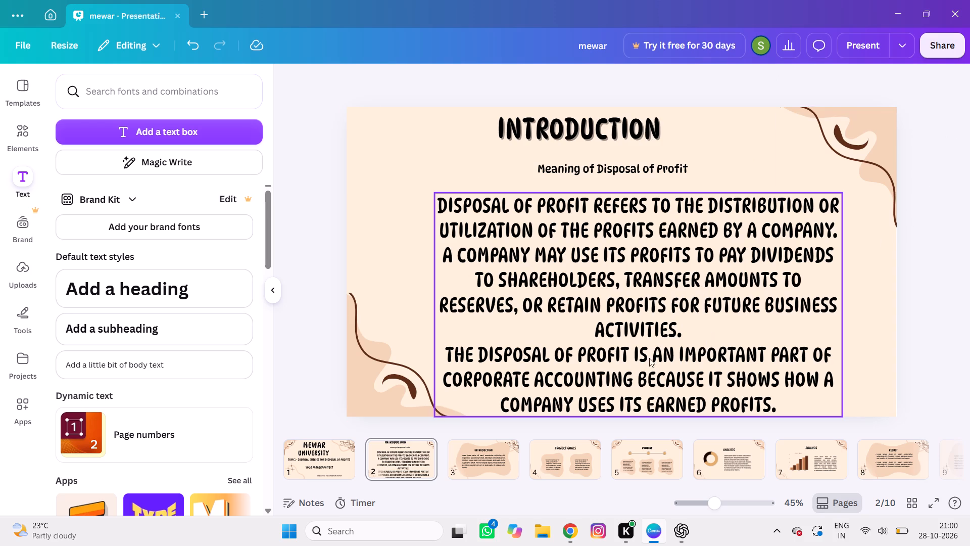
Delete the end of the body paragraph on page 2 back to "shows how a c".
left_click(781, 406)
left_click(776, 404)
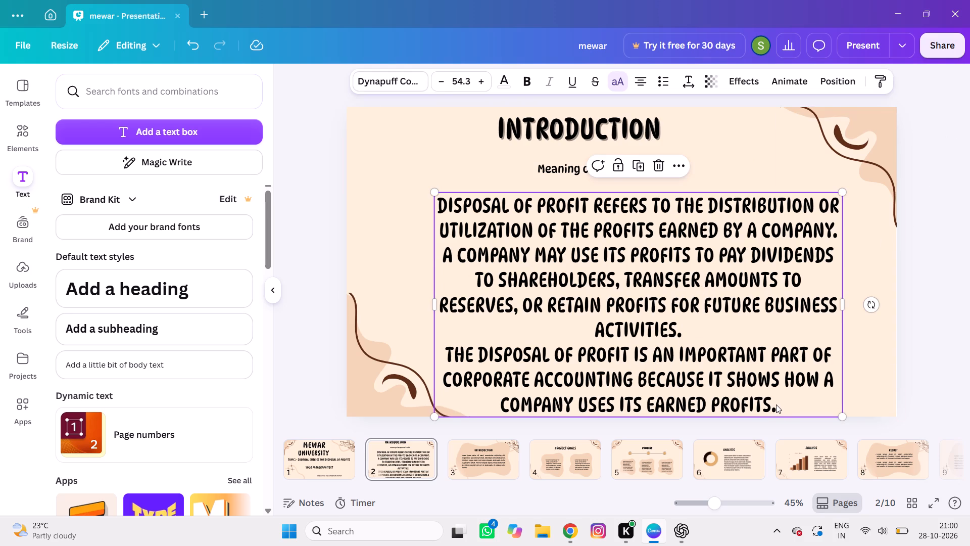
left_click(685, 351)
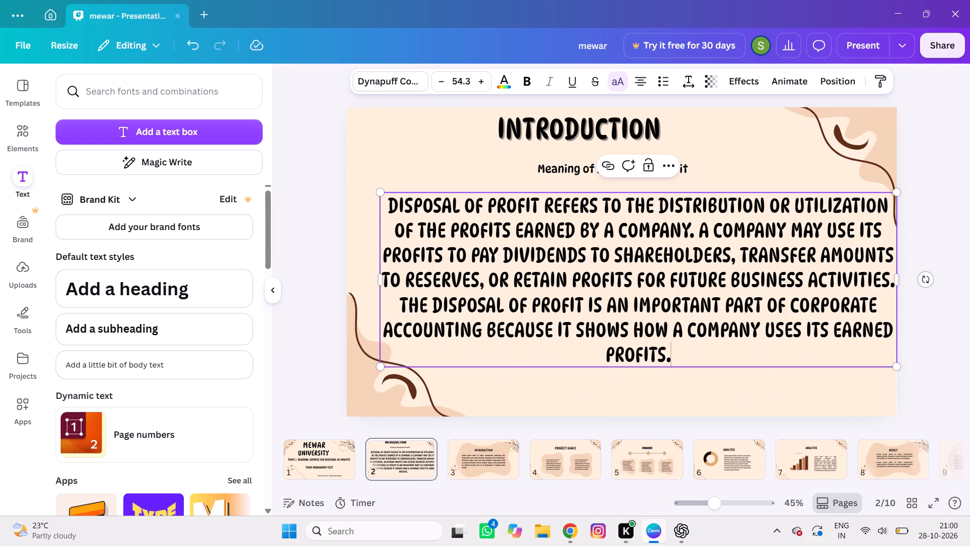
key("BackSpace")
key("BackSpace")
key("BackSpace")
key("BackSpace")
key("BackSpace")
key("BackSpace")
key("BackSpace")
key("BackSpace")
key("BackSpace")
key("BackSpace")
key("BackSpace")
key("BackSpace")
key("BackSpace")
key("BackSpace")
key("BackSpace")
key("BackSpace")
key("BackSpace")
key("BackSpace")
key("BackSpace")
key("BackSpace")
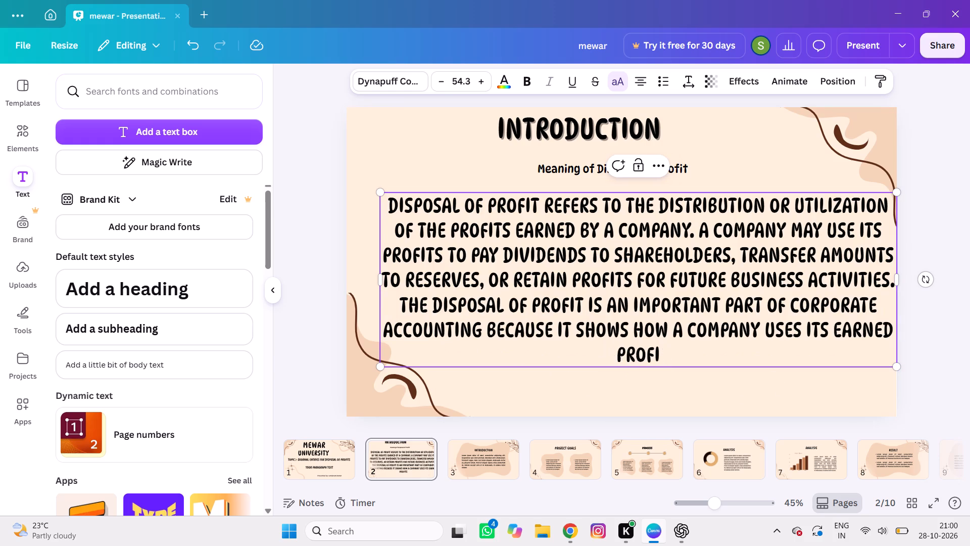
key("BackSpace")
key("BackSpace")
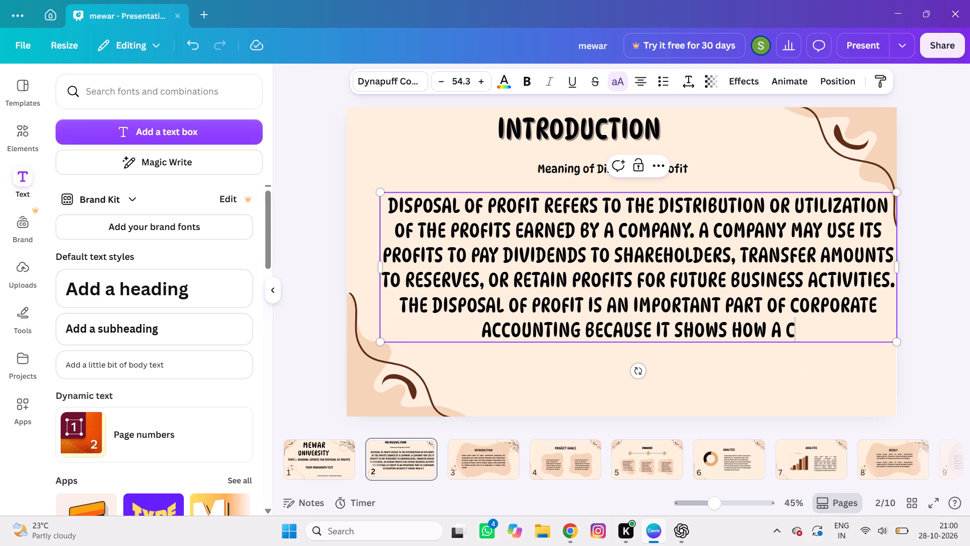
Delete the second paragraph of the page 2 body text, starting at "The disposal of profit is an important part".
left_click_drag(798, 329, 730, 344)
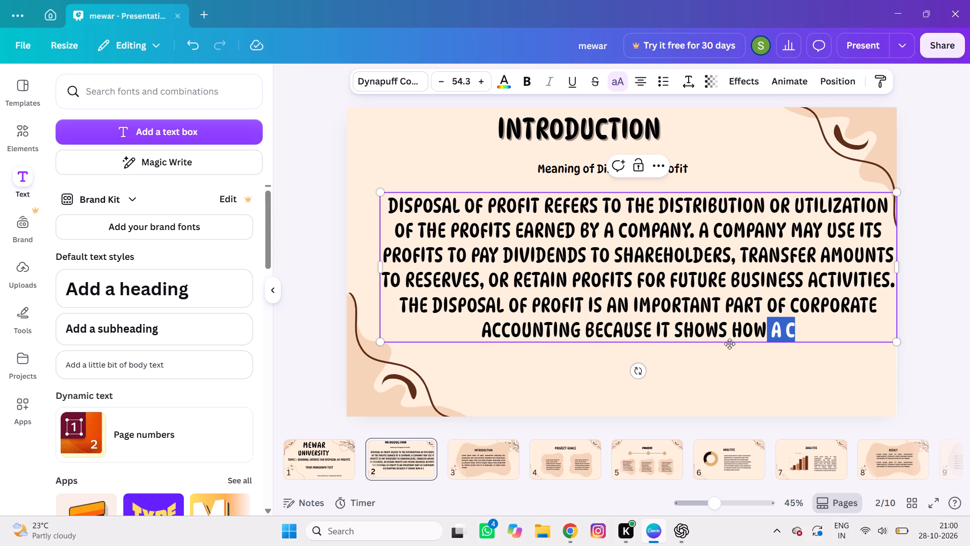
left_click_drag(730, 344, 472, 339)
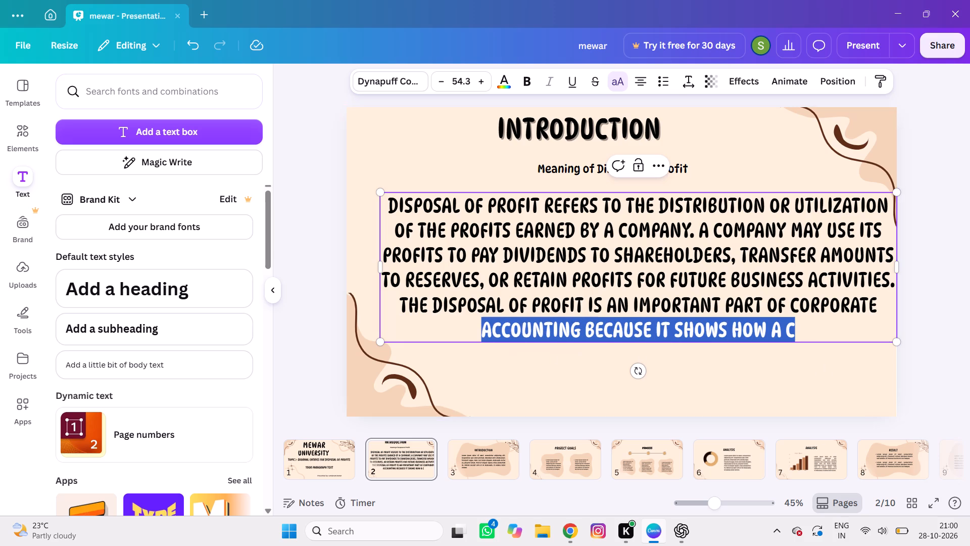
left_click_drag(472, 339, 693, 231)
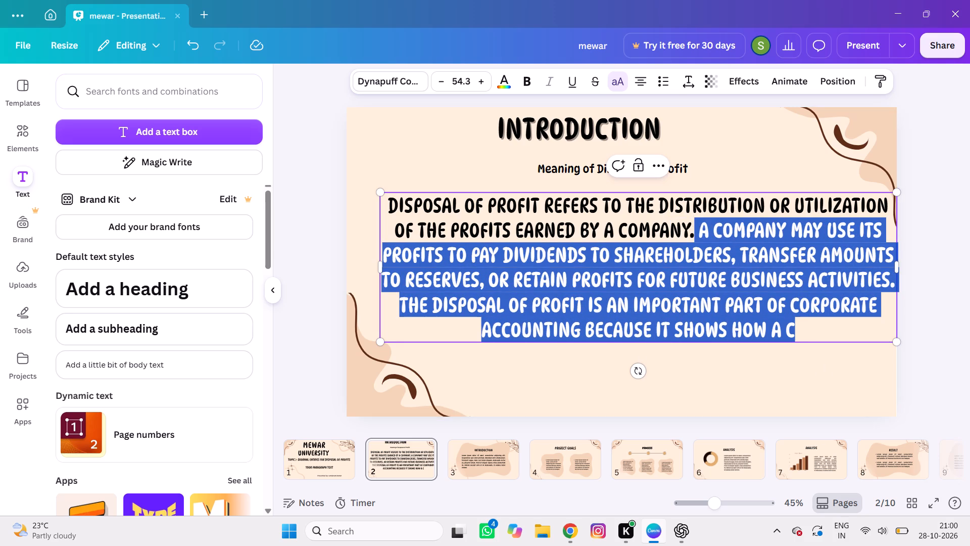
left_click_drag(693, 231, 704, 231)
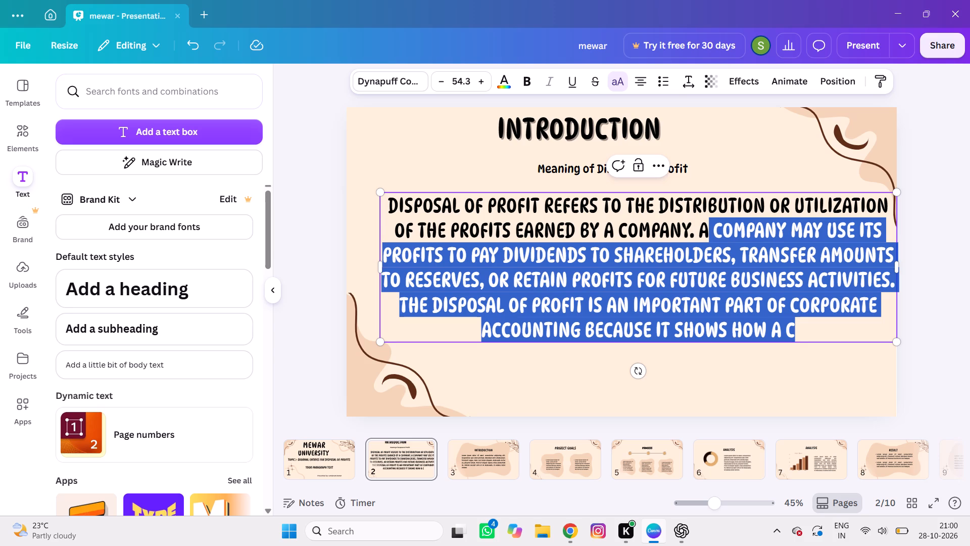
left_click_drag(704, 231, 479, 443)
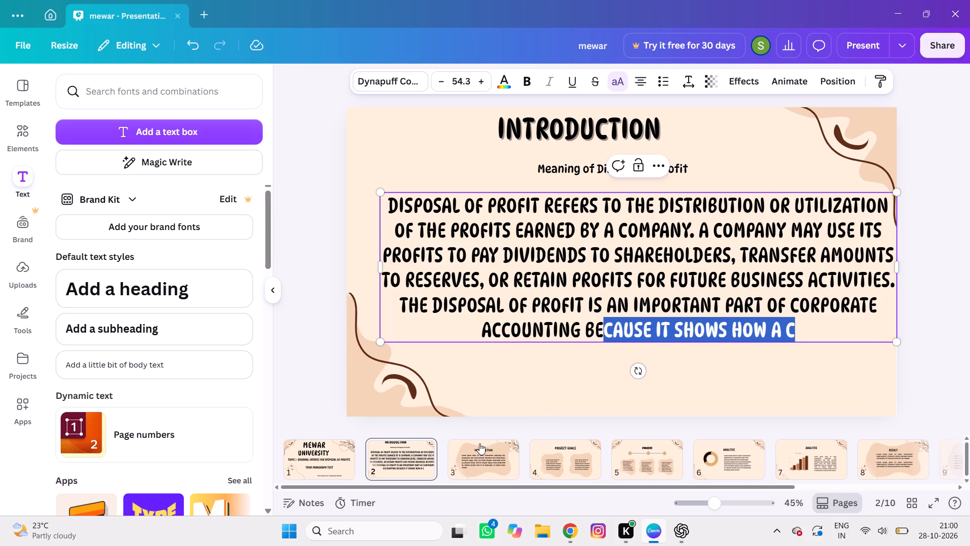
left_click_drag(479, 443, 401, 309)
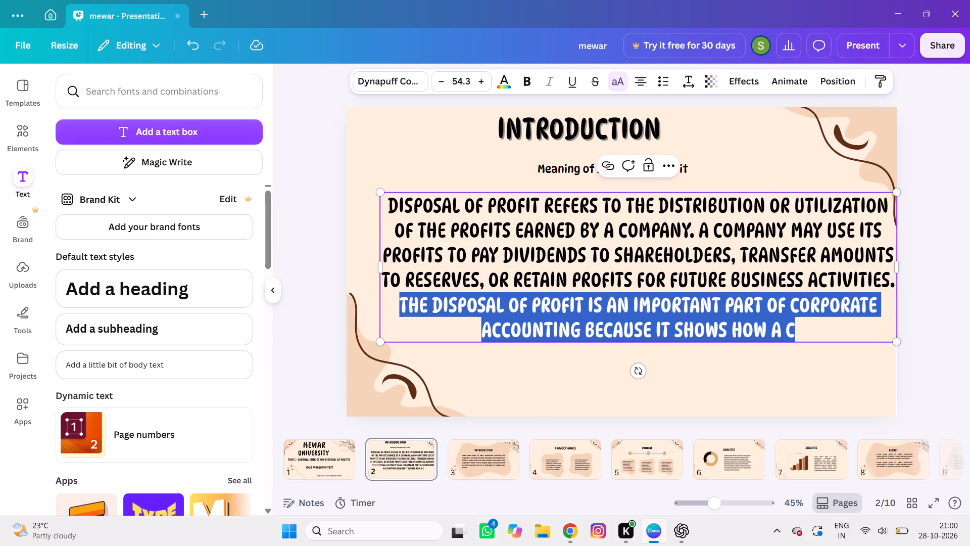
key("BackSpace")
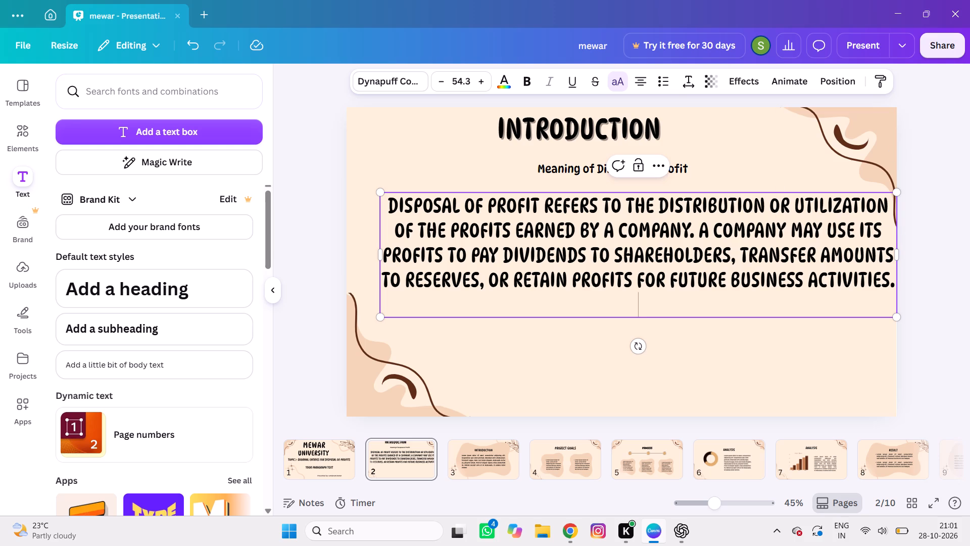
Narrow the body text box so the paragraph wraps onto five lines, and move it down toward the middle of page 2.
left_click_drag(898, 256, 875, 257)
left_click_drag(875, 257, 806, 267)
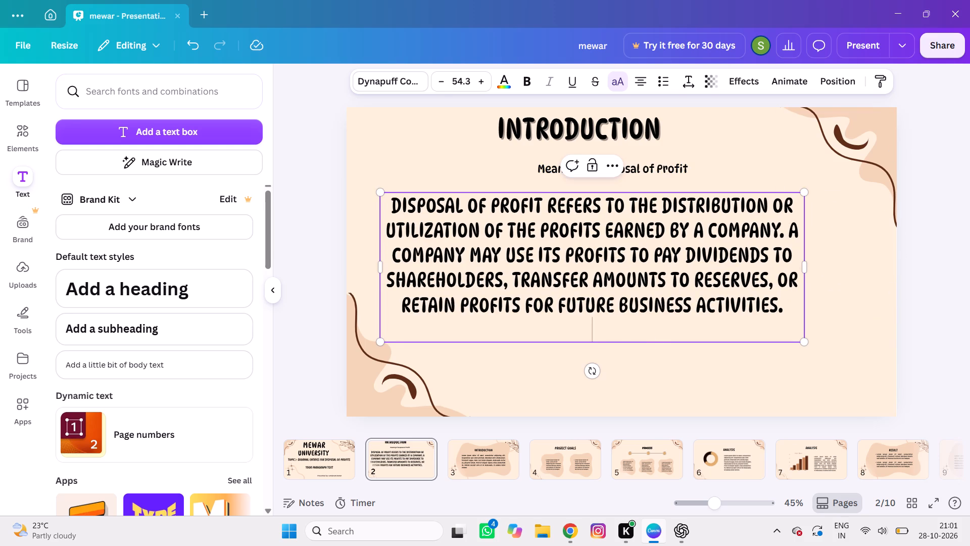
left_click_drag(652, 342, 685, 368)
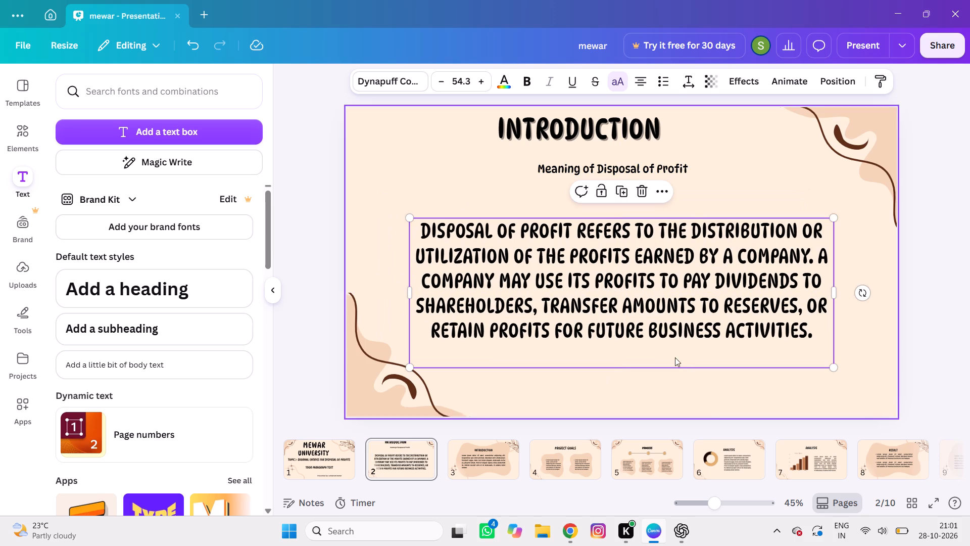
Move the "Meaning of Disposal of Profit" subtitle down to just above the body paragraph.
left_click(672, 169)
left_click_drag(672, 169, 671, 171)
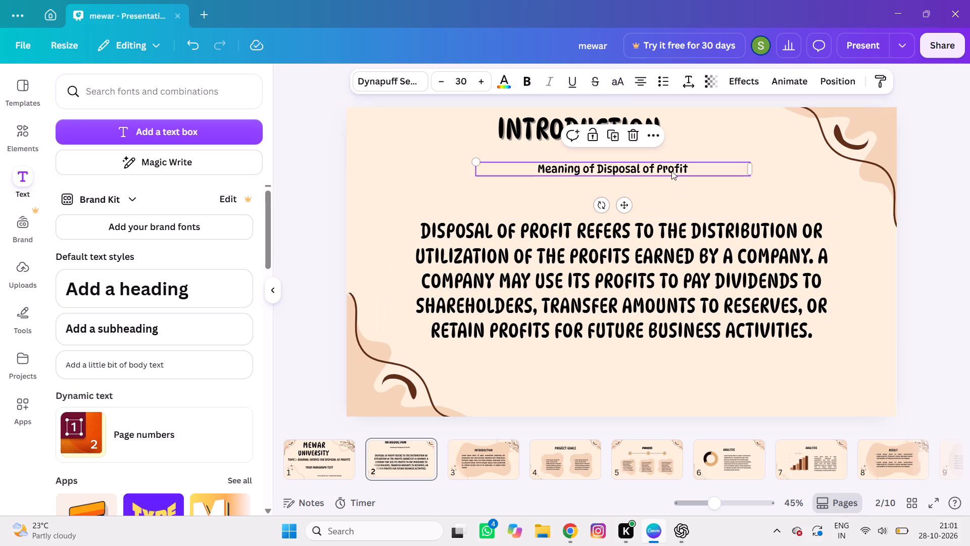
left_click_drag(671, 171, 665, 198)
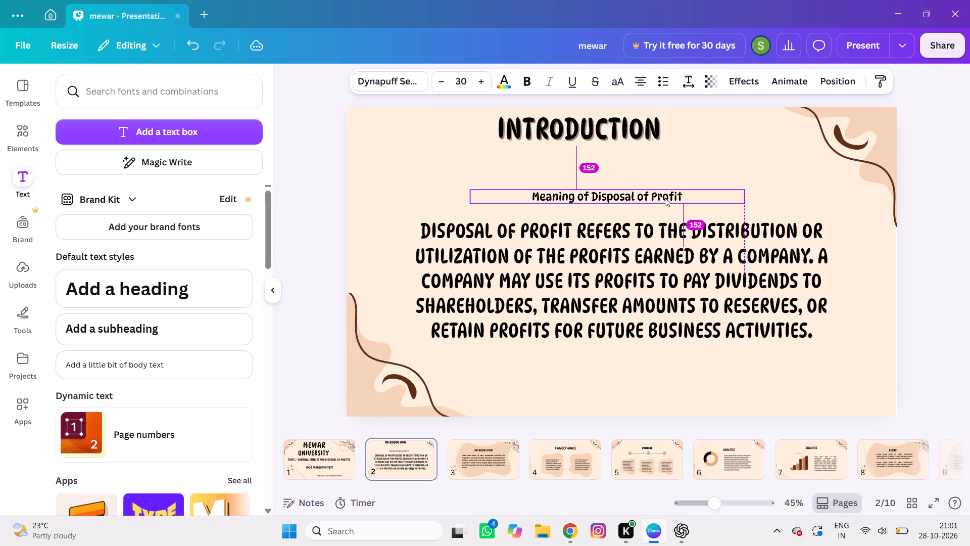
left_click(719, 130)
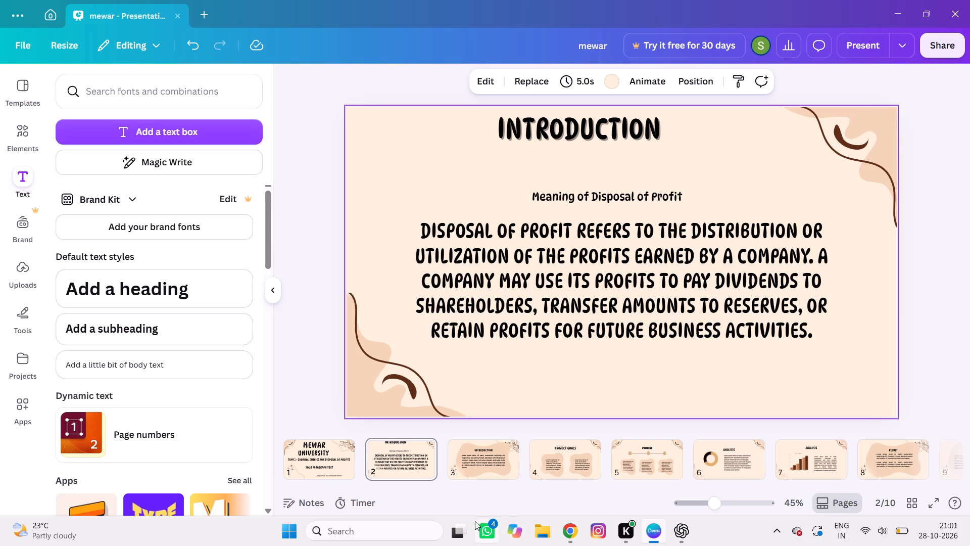
Delete the edited INTRODUCTION page, page 2, after comparing it with the template's own INTRODUCTION page.
left_click(493, 464)
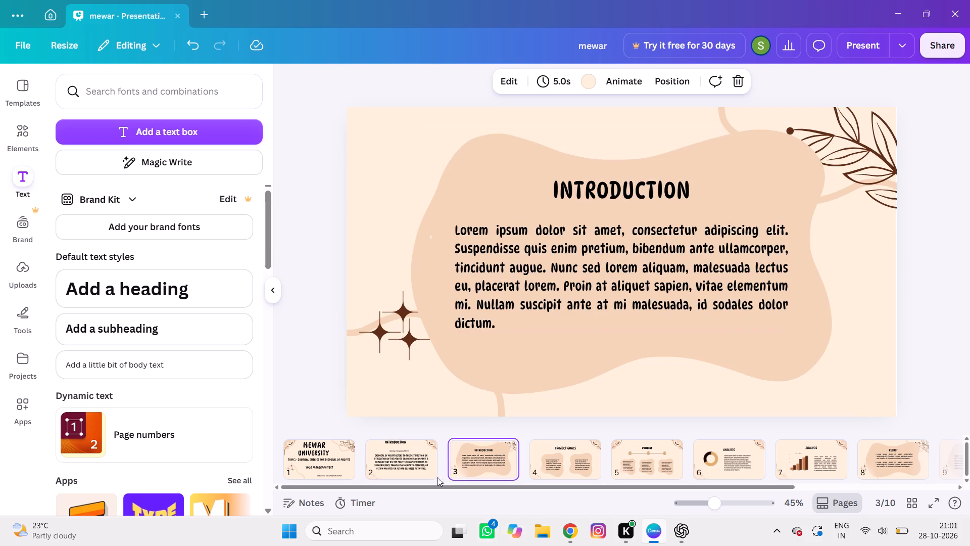
left_click(414, 469)
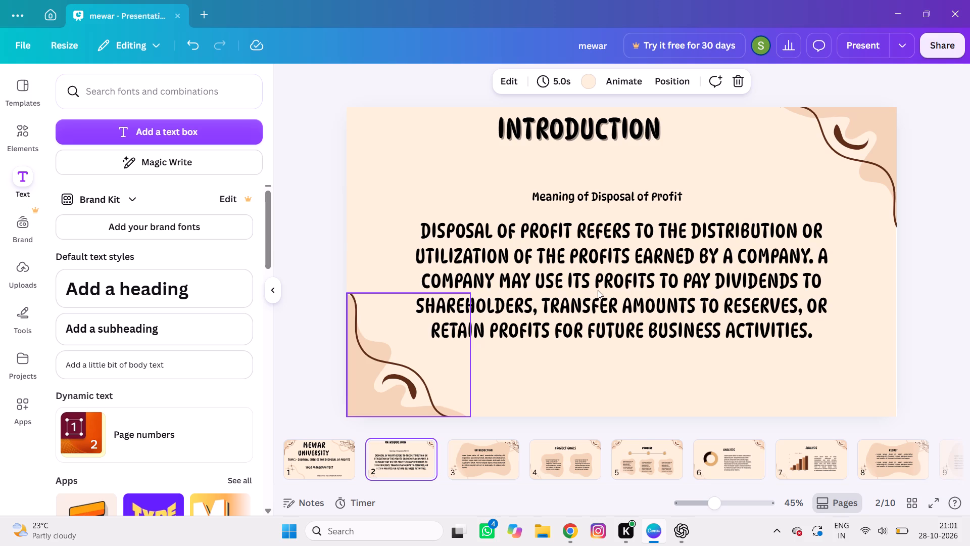
left_click(739, 83)
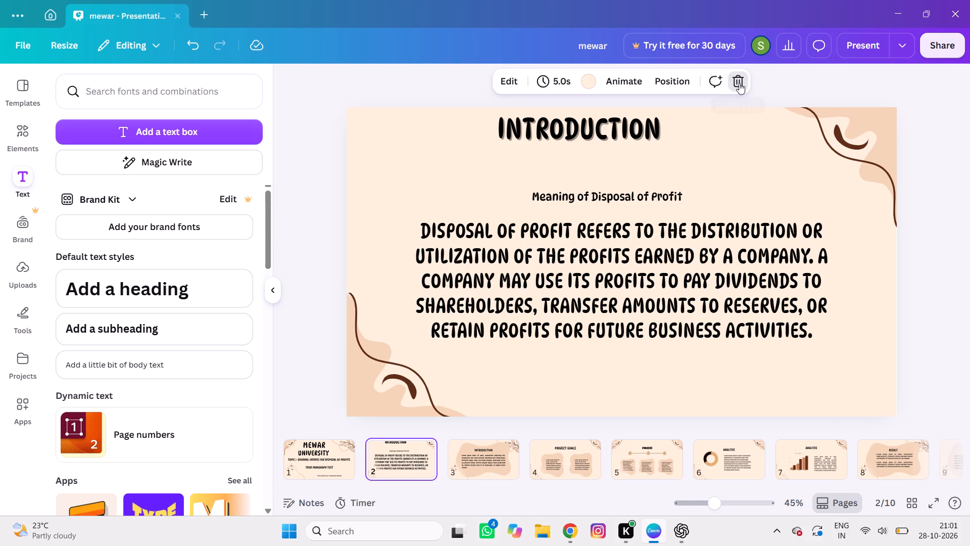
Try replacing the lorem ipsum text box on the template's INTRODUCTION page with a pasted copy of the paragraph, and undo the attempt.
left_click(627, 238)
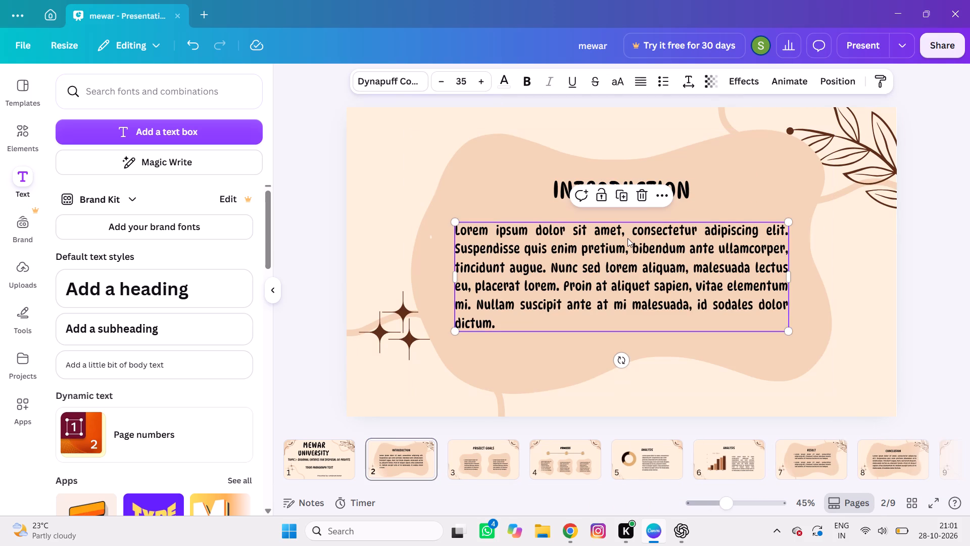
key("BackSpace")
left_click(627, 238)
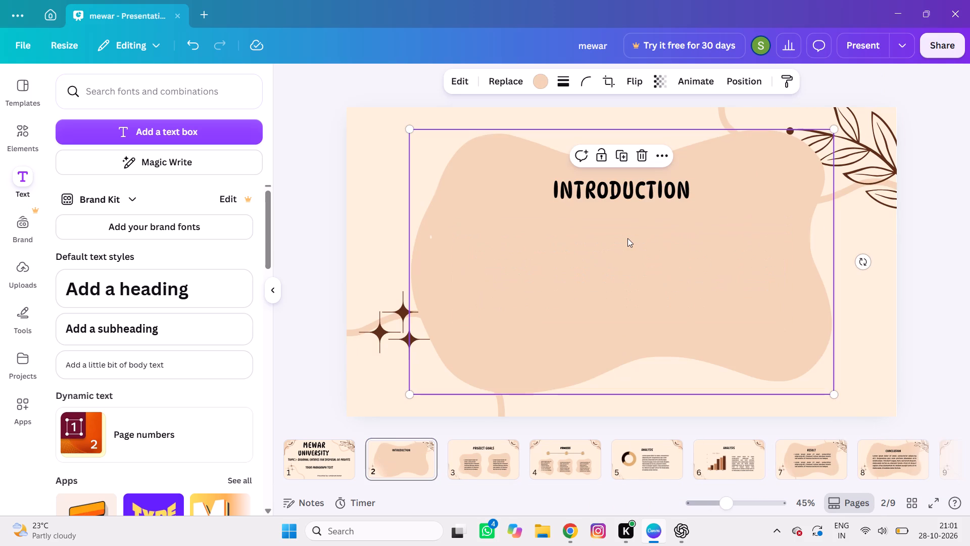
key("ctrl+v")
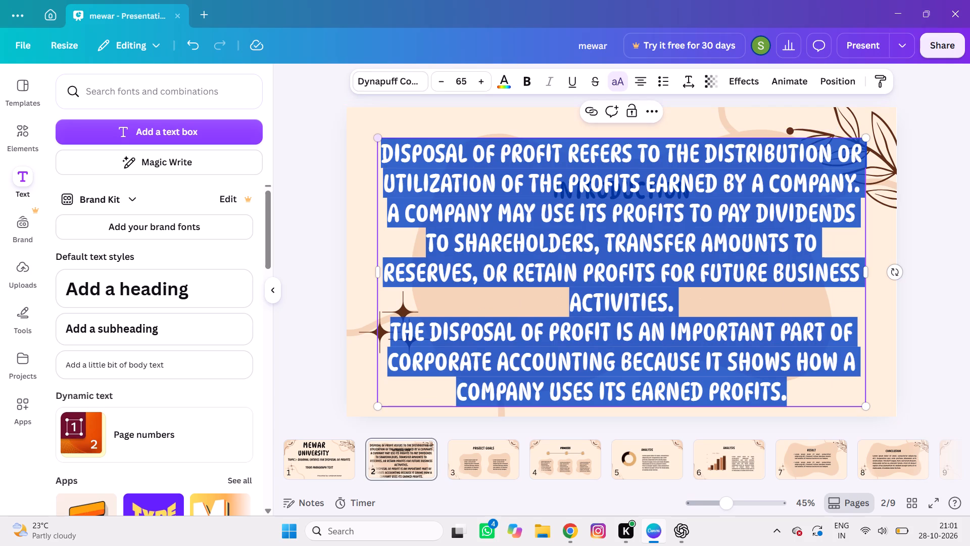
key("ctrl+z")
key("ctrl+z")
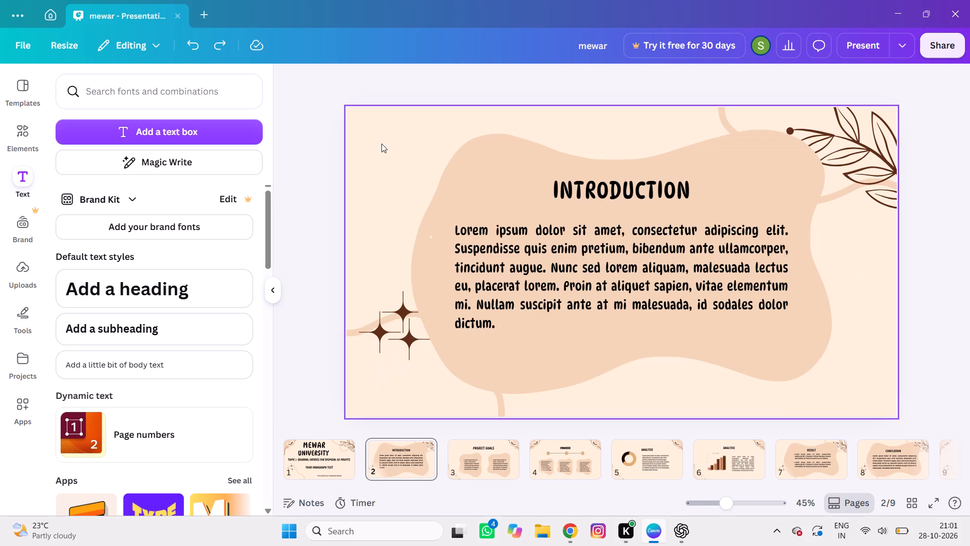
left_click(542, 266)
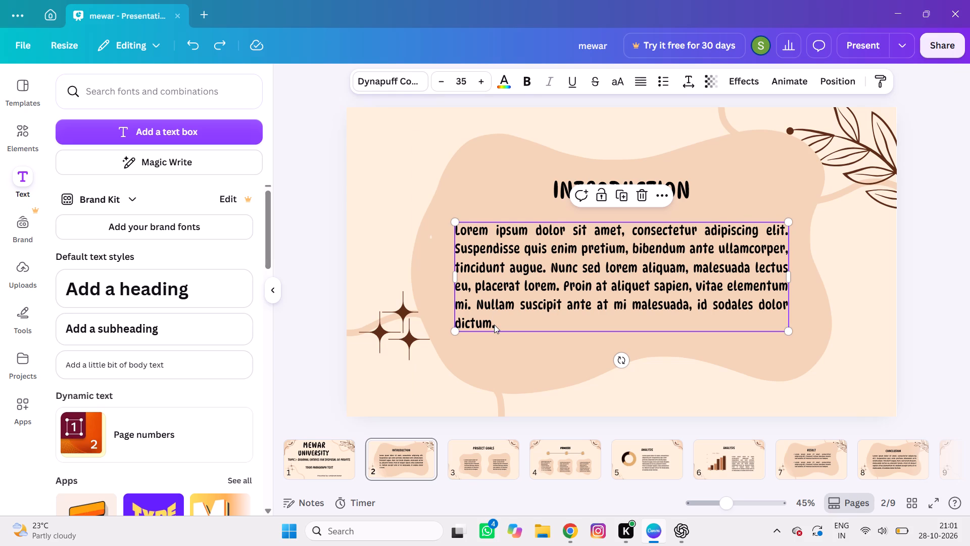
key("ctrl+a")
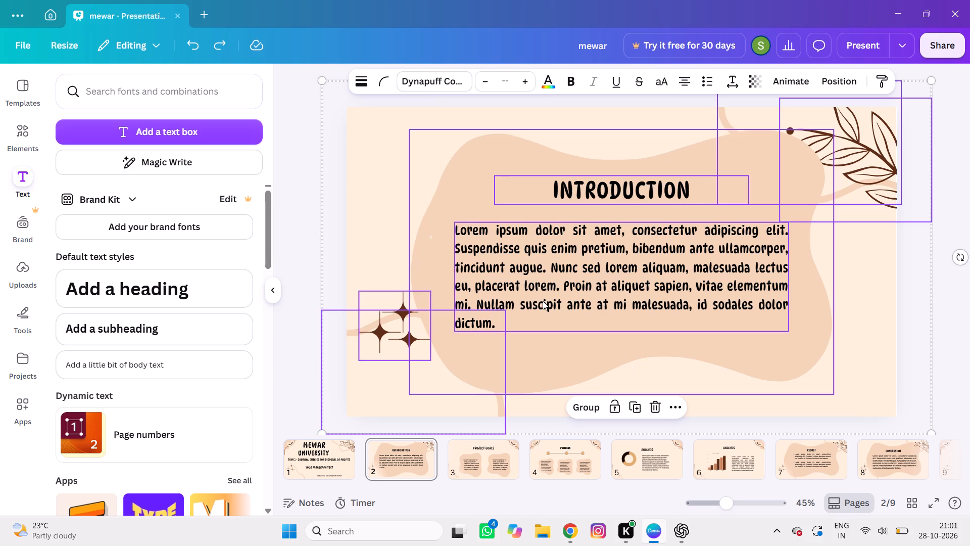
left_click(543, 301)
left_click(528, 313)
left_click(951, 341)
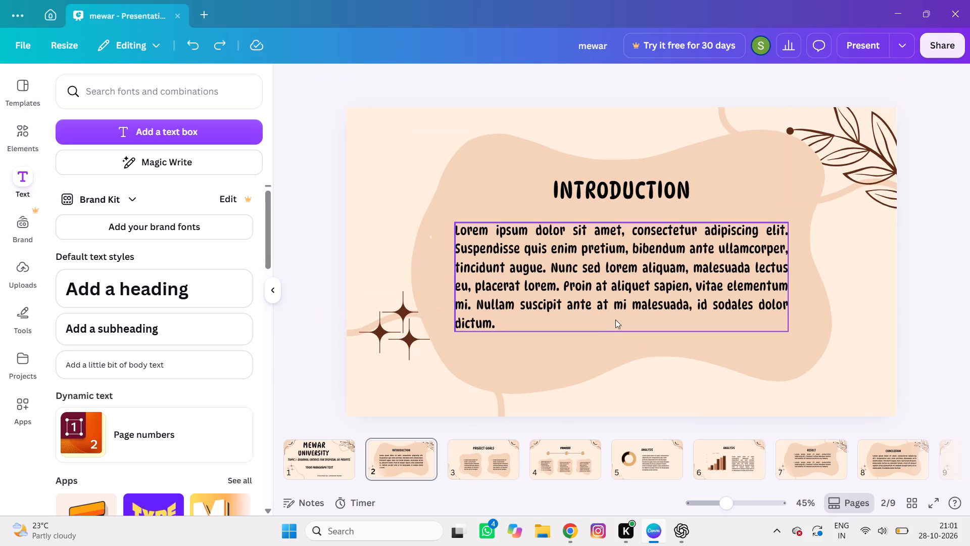
Replace the lorem ipsum text inside its existing text box on page 2 with the copied disposal of profit paragraphs.
left_click(623, 312)
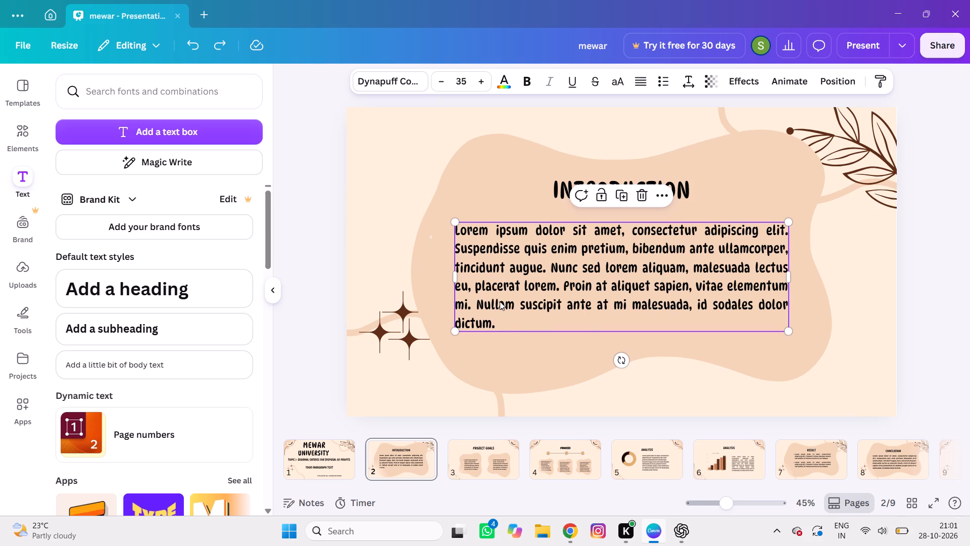
left_click(500, 301)
key("BackSpace")
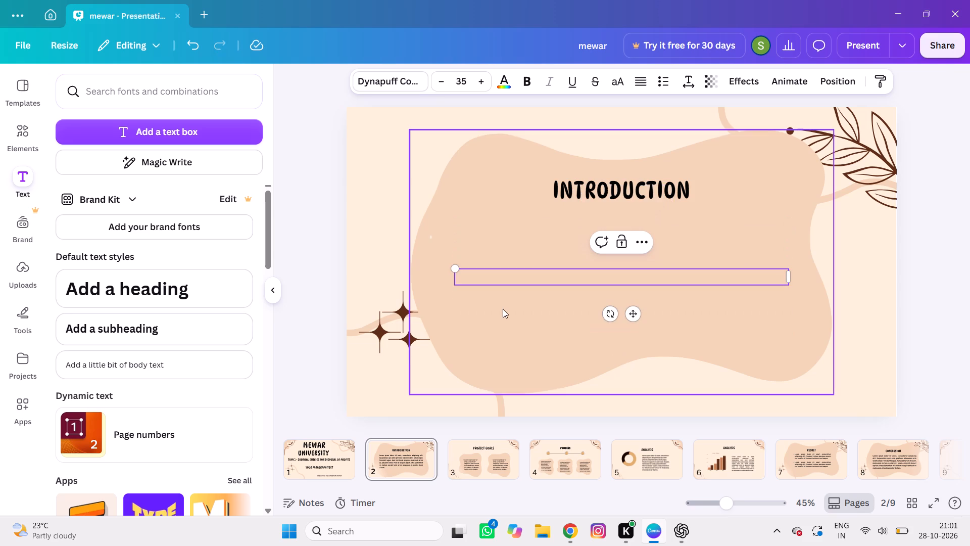
key("ctrl+v")
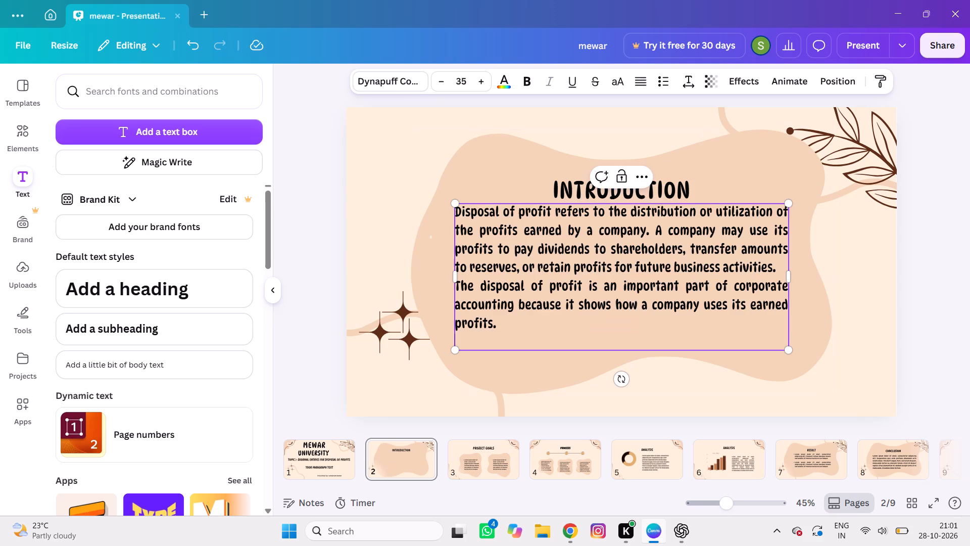
left_click(756, 170)
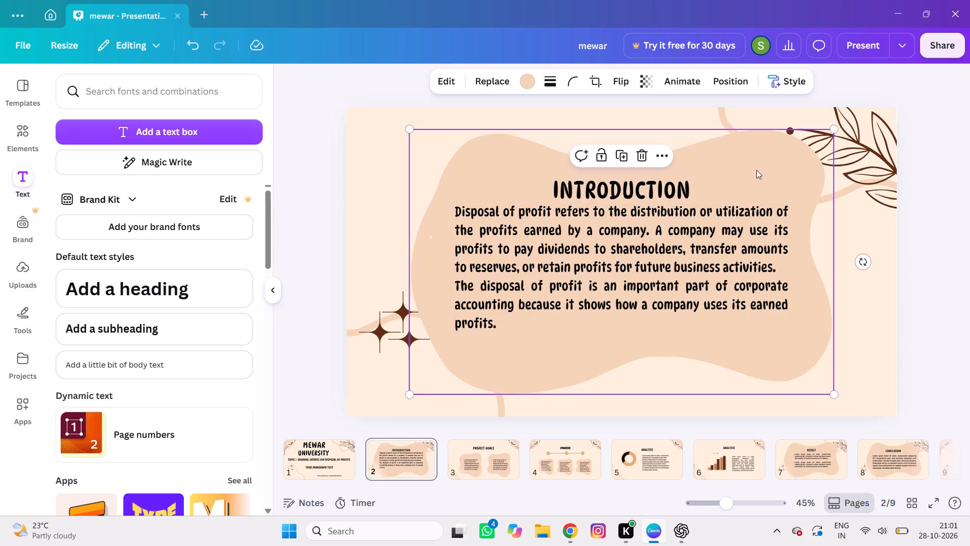